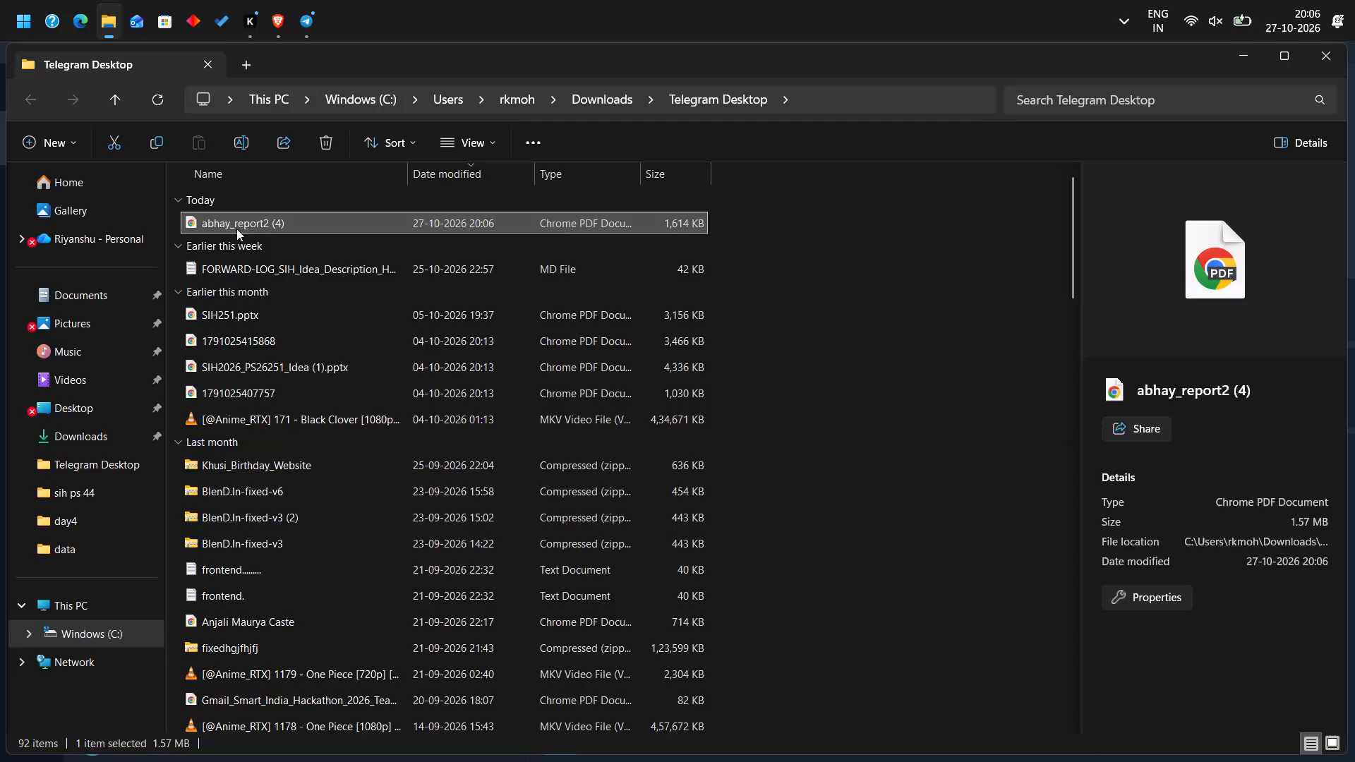
Open the abhay_report2 (4) PDF from the Telegram Desktop folder and add a new blank tab beside it.
{"action": "left_click", "coordinate": [236, 229]}
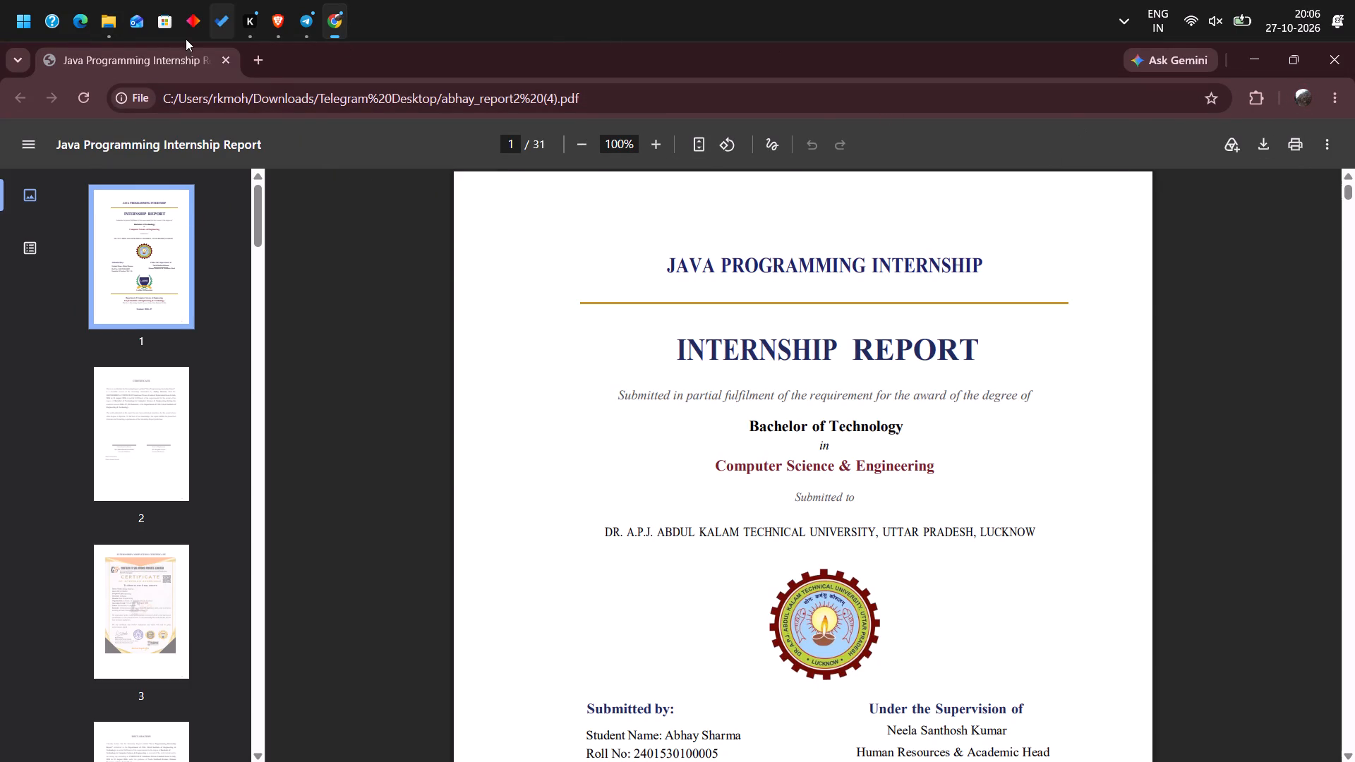
{"action": "left_click", "coordinate": [261, 63]}
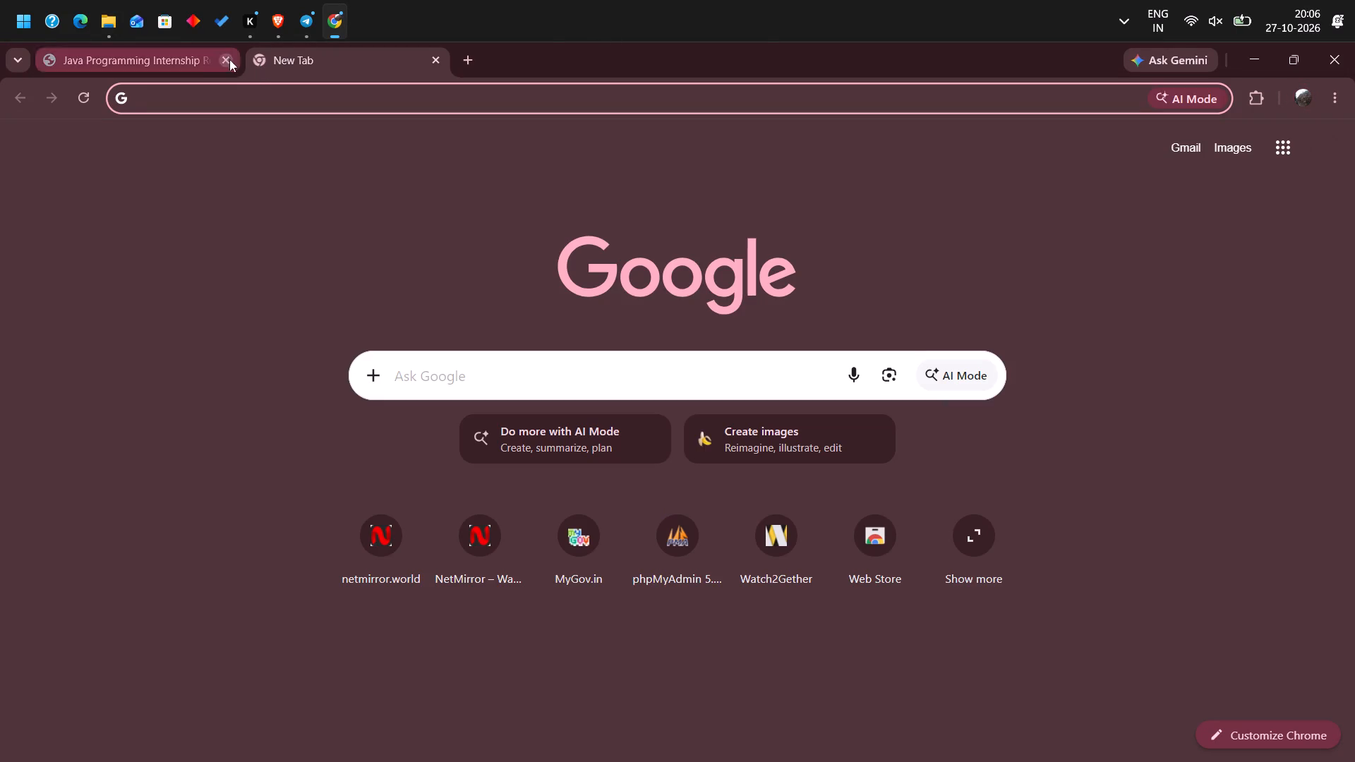
Switch to the Brave window with the train_test_split page and open a new blank tab there.
{"action": "left_click", "coordinate": [278, 22]}
{"action": "left_click", "coordinate": [274, 18]}
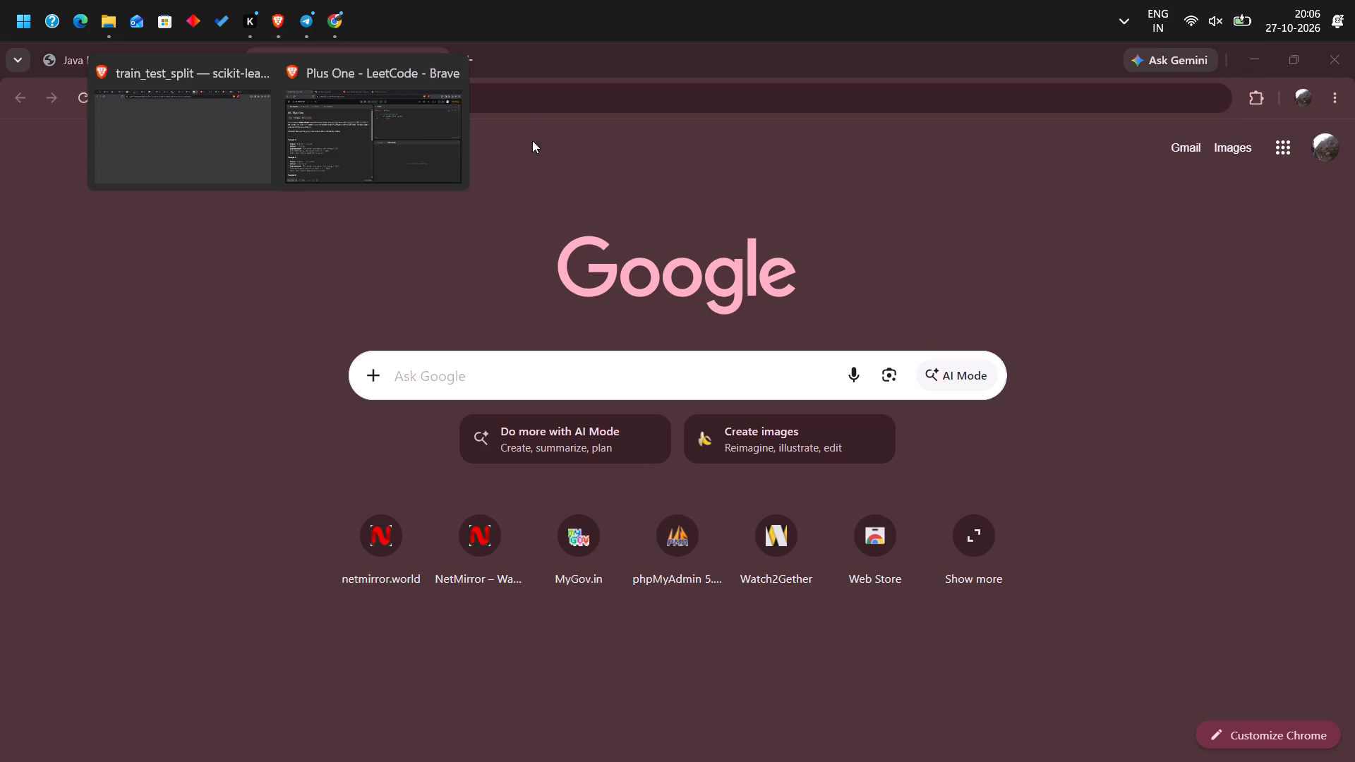
{"action": "left_click", "coordinate": [175, 131]}
{"action": "left_click", "coordinate": [1167, 51]}
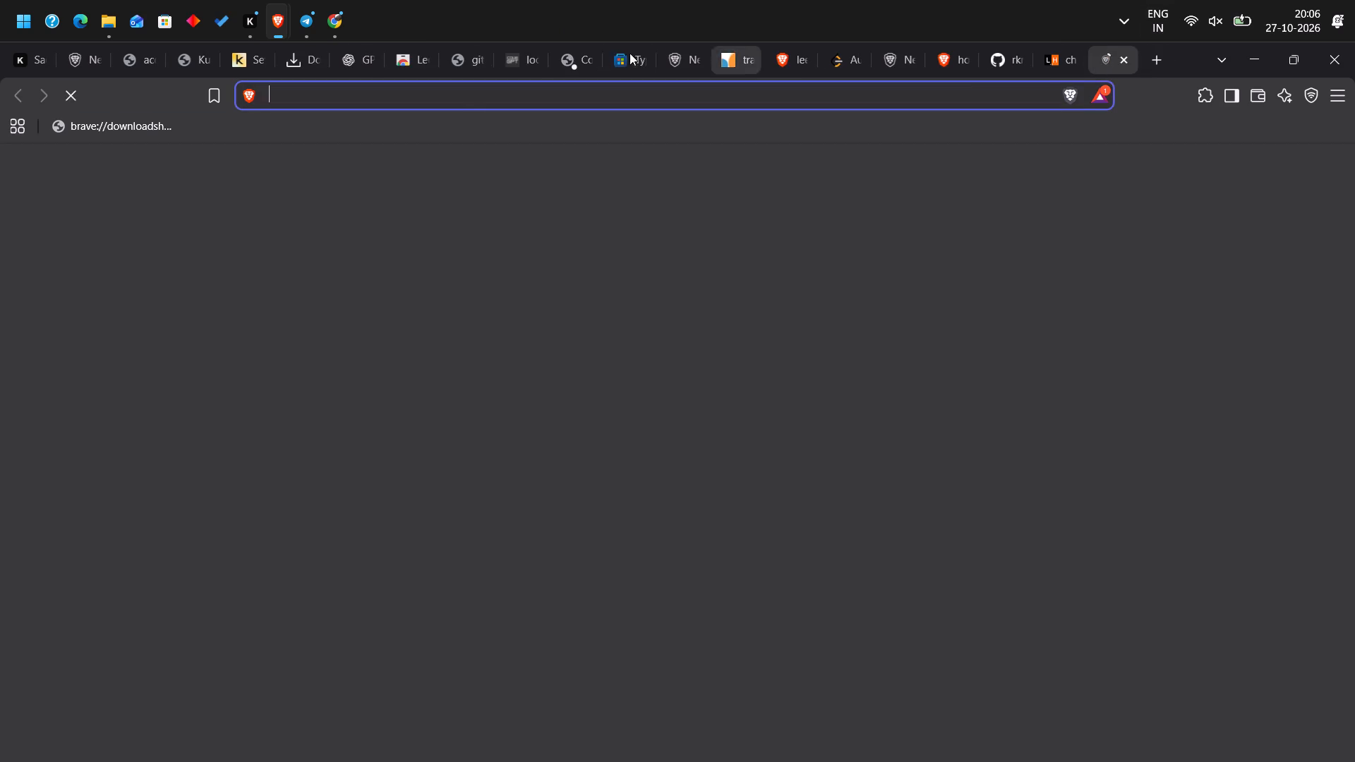
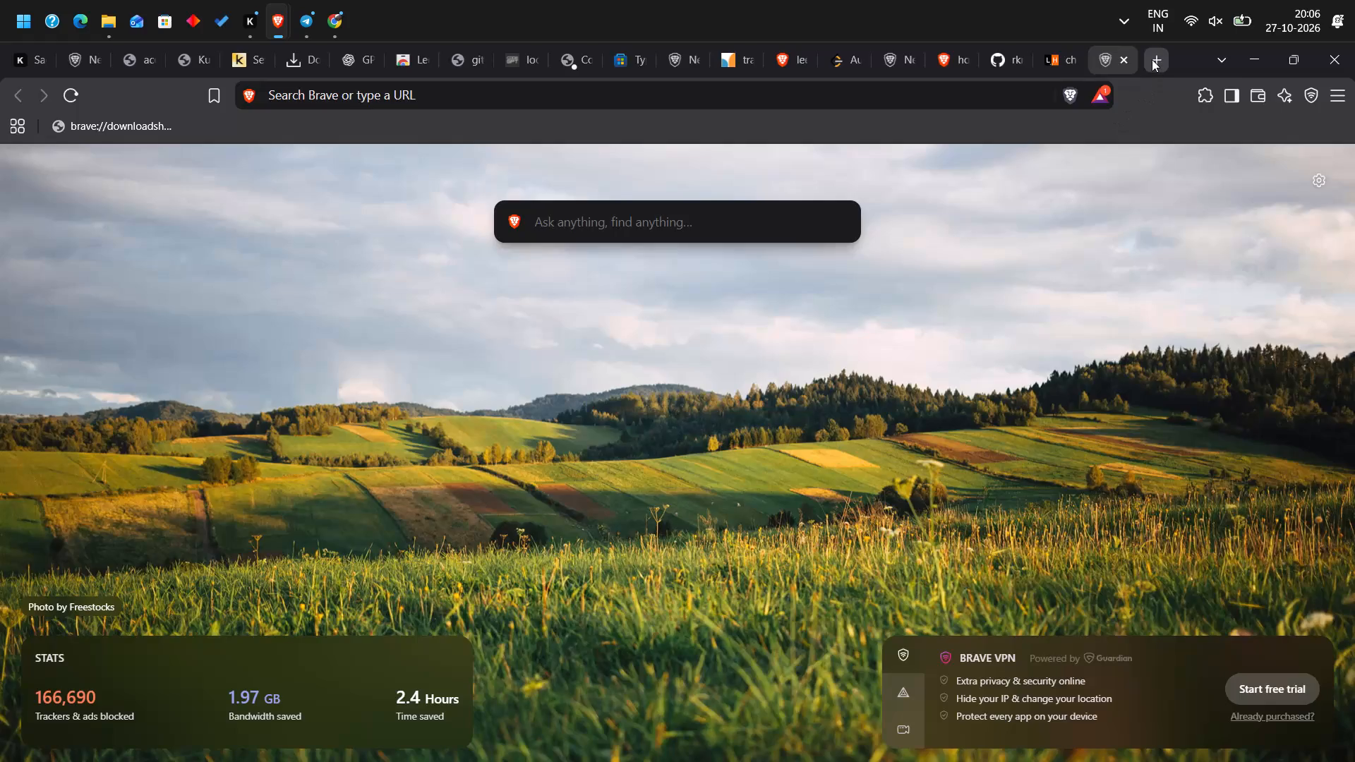
Search the web for canva in a new tab.
{"action": "left_click", "coordinate": [1152, 58]}
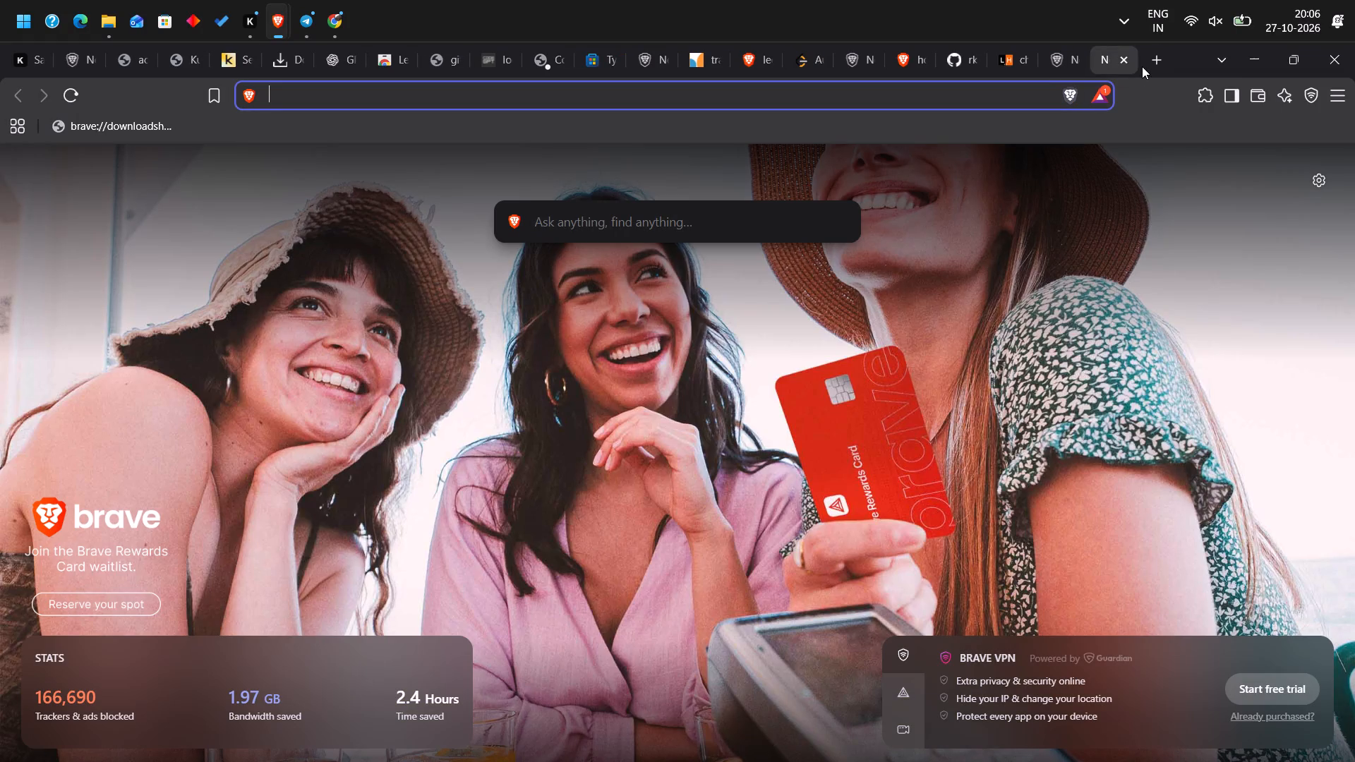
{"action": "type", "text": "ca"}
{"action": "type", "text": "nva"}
{"action": "left_click", "coordinate": [411, 137]}
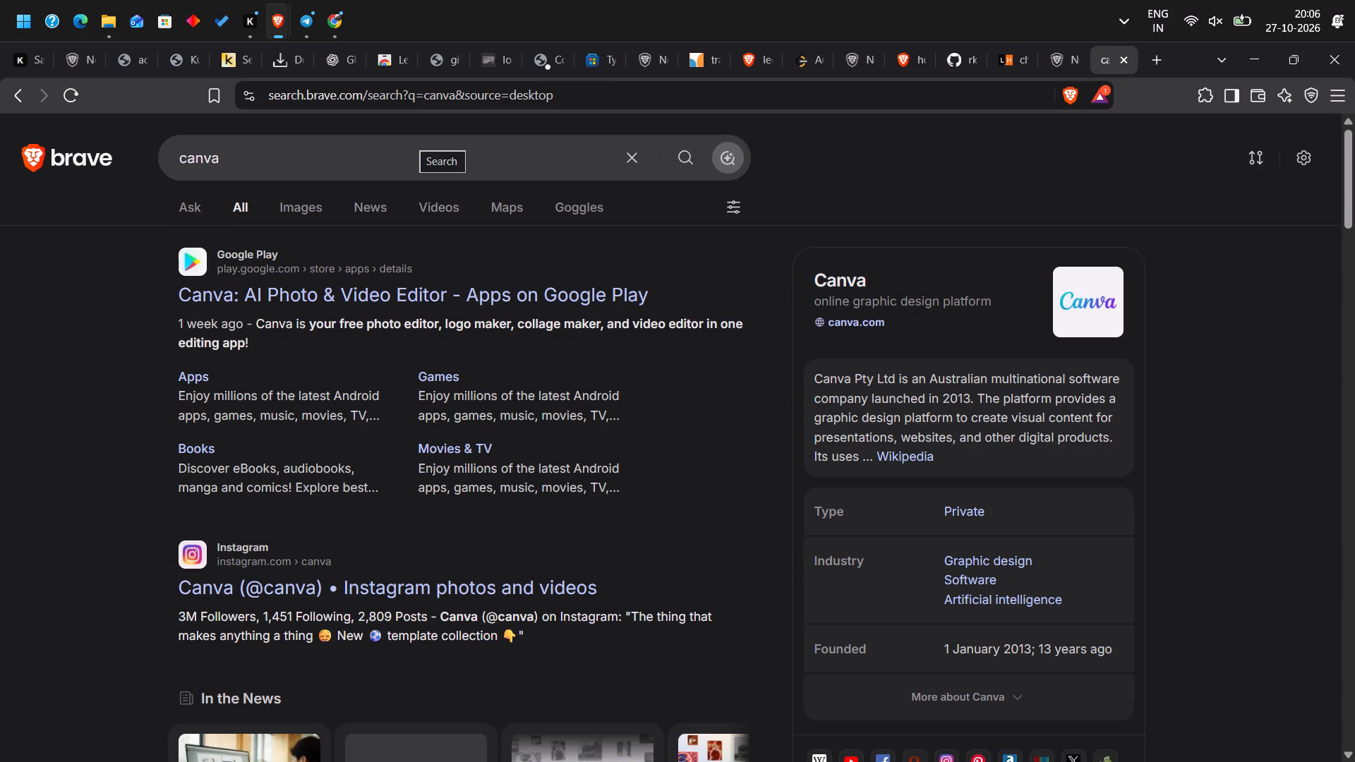
Open the Canva features result, go on to start designing, and dismiss the Canva Business trial offer.
{"action": "scroll", "coordinate": [229, 540], "scroll_direction": "down", "scroll_amount": 4}
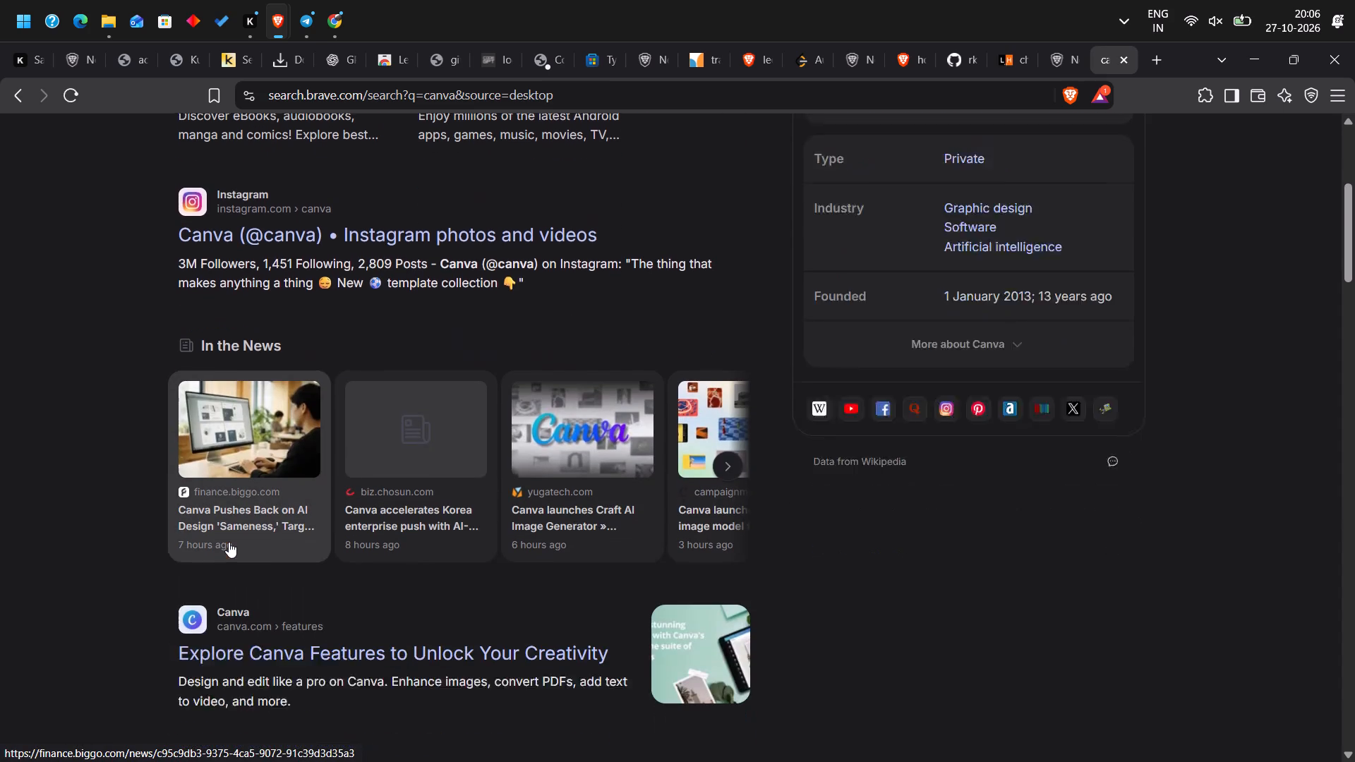
{"action": "scroll", "coordinate": [229, 542], "scroll_direction": "down", "scroll_amount": 2}
{"action": "left_click", "coordinate": [241, 477]}
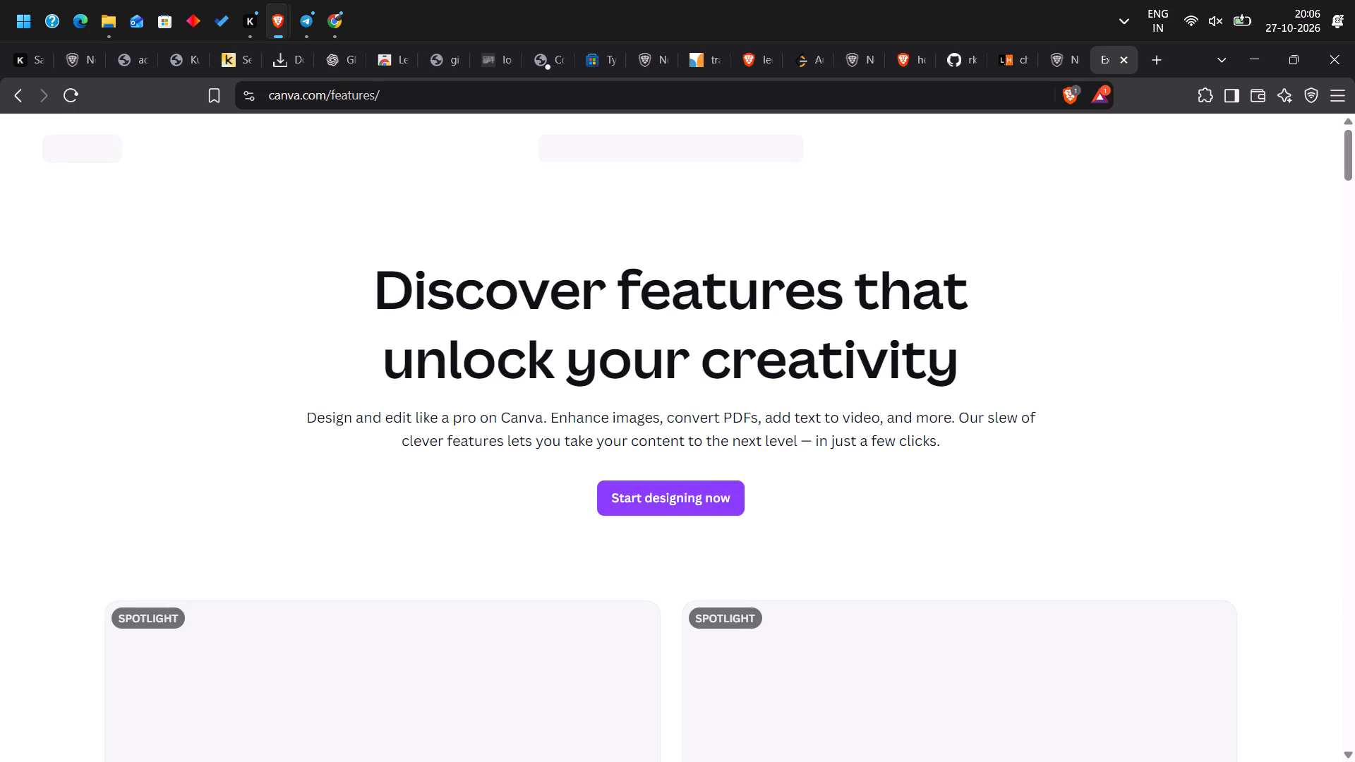
{"action": "left_click", "coordinate": [699, 490]}
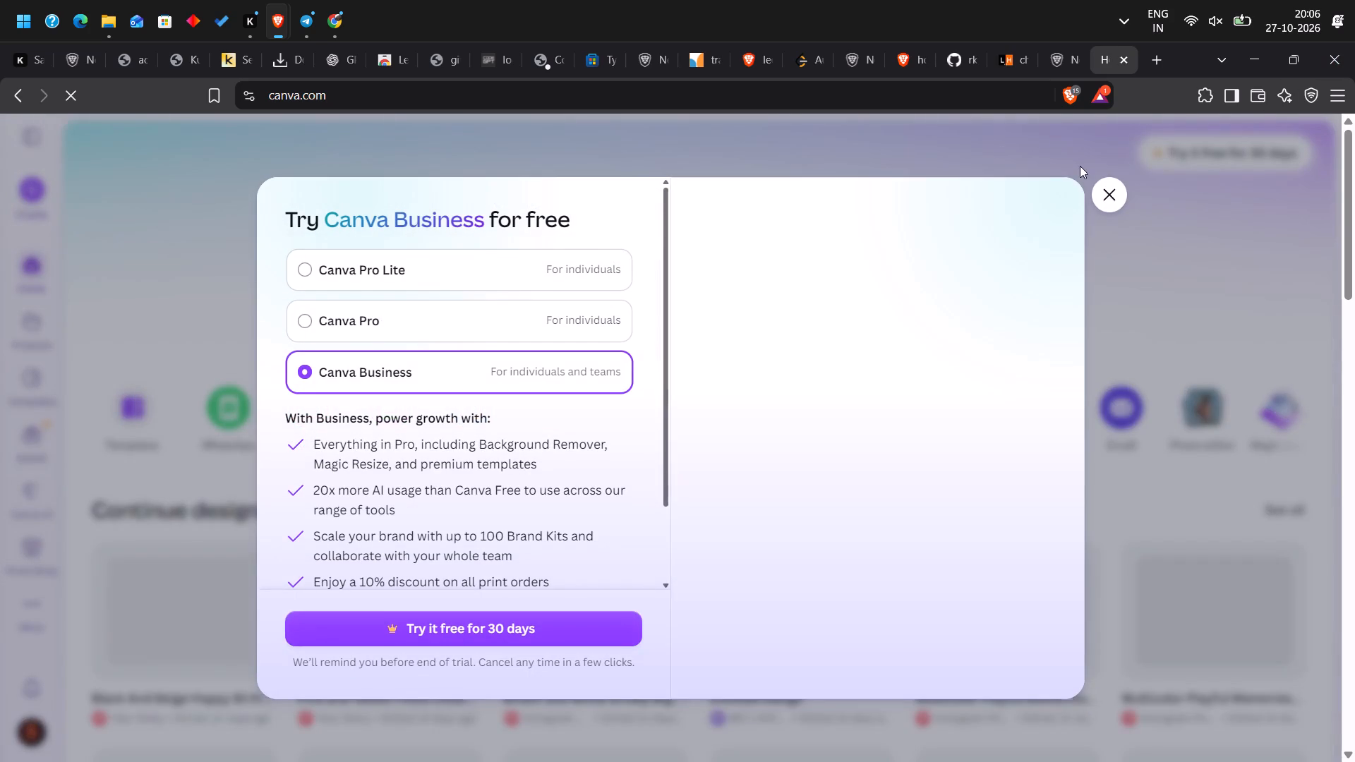
{"action": "left_click", "coordinate": [1114, 189]}
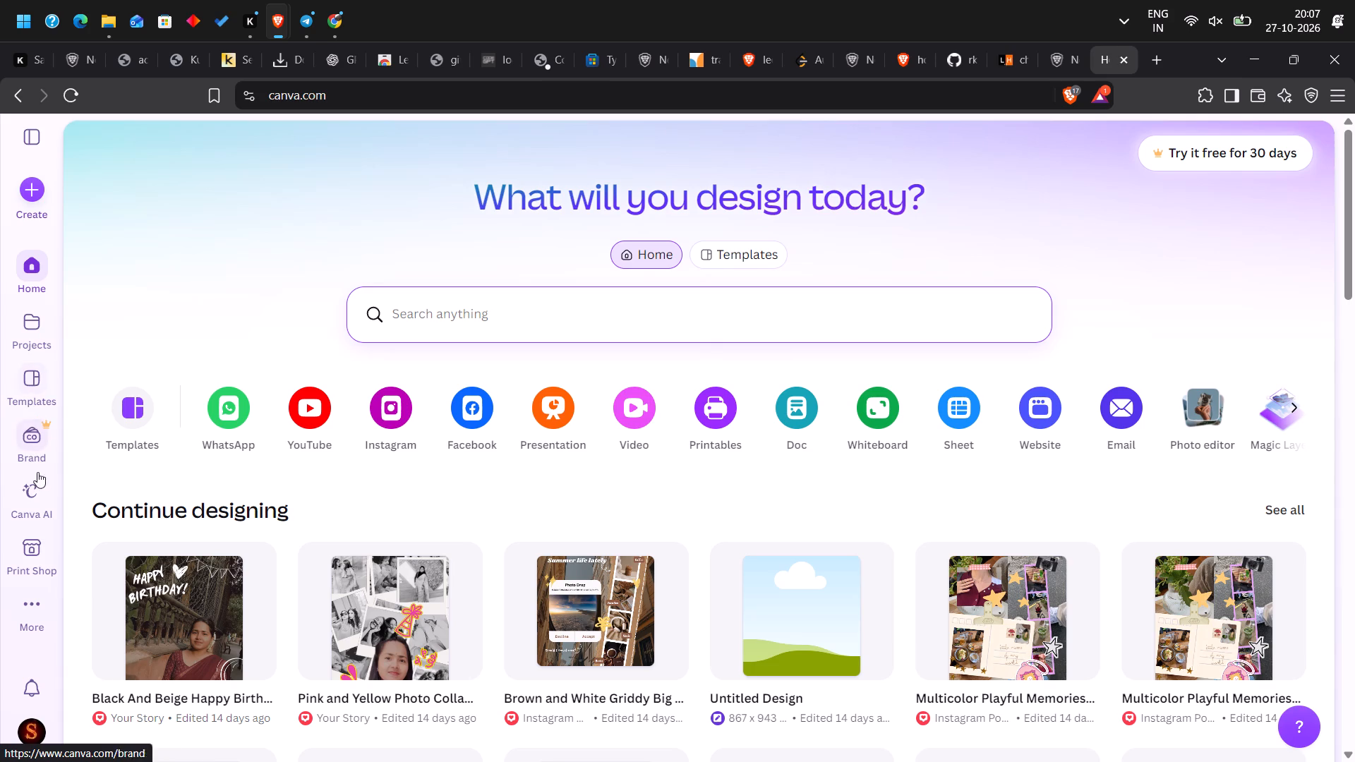
Open the Uploads folder in the Canva projects.
{"action": "left_click", "coordinate": [21, 178]}
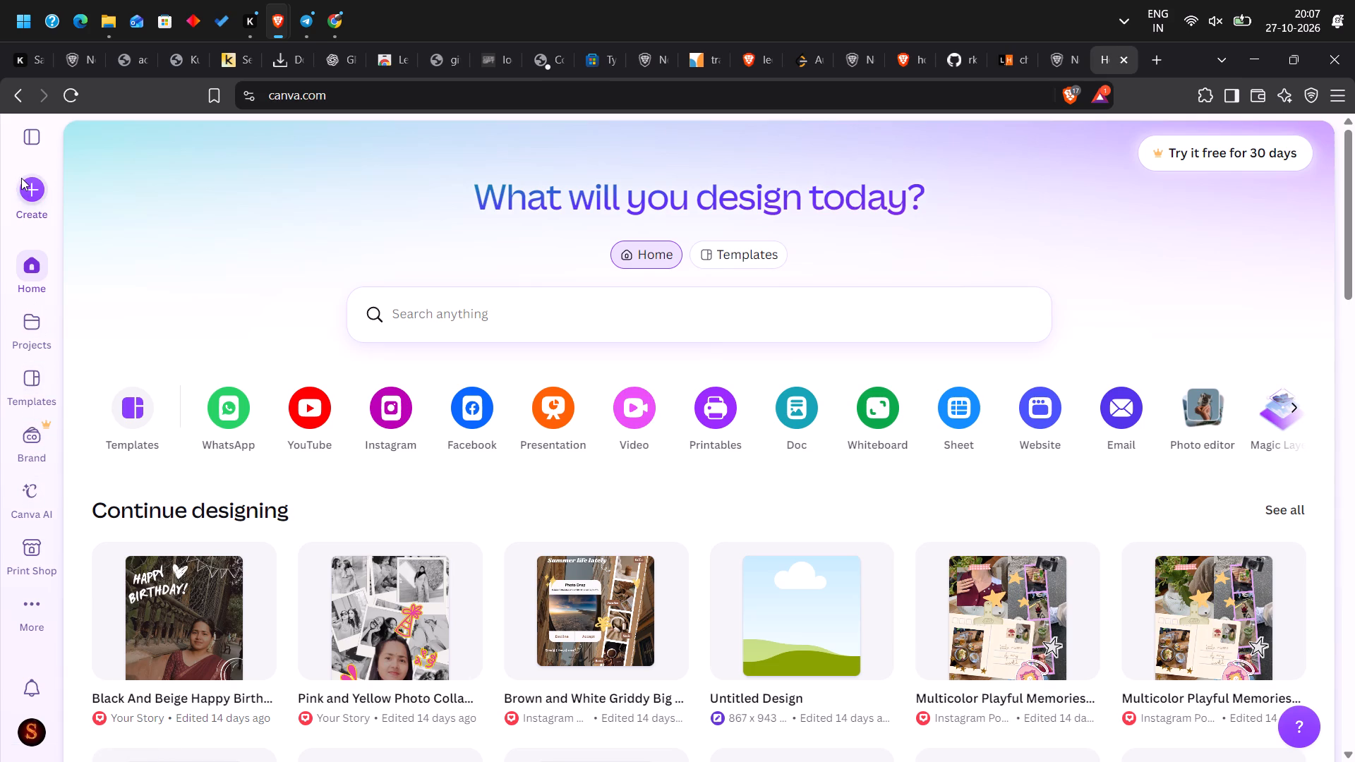
{"action": "scroll", "coordinate": [31, 691], "scroll_direction": "down", "scroll_amount": 2}
{"action": "left_click", "coordinate": [32, 602]}
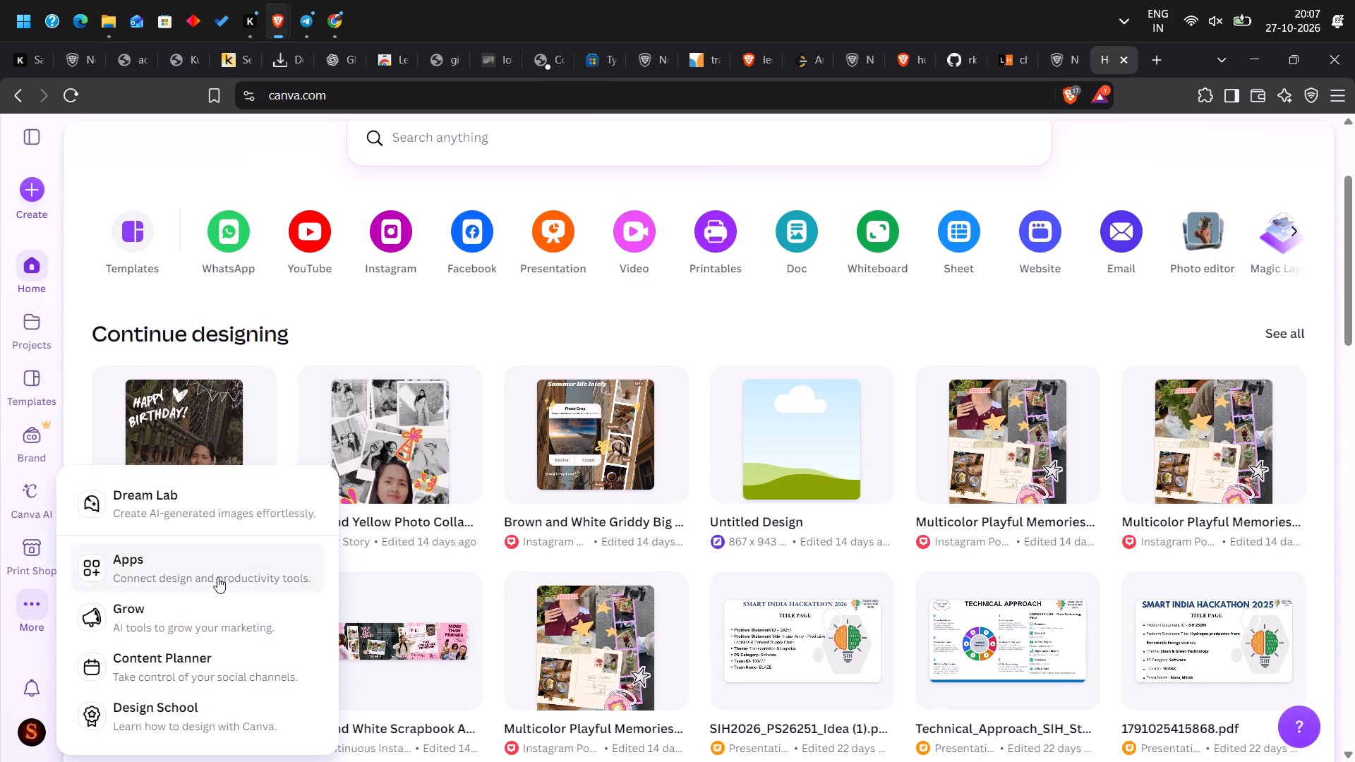
{"action": "left_click", "coordinate": [28, 325]}
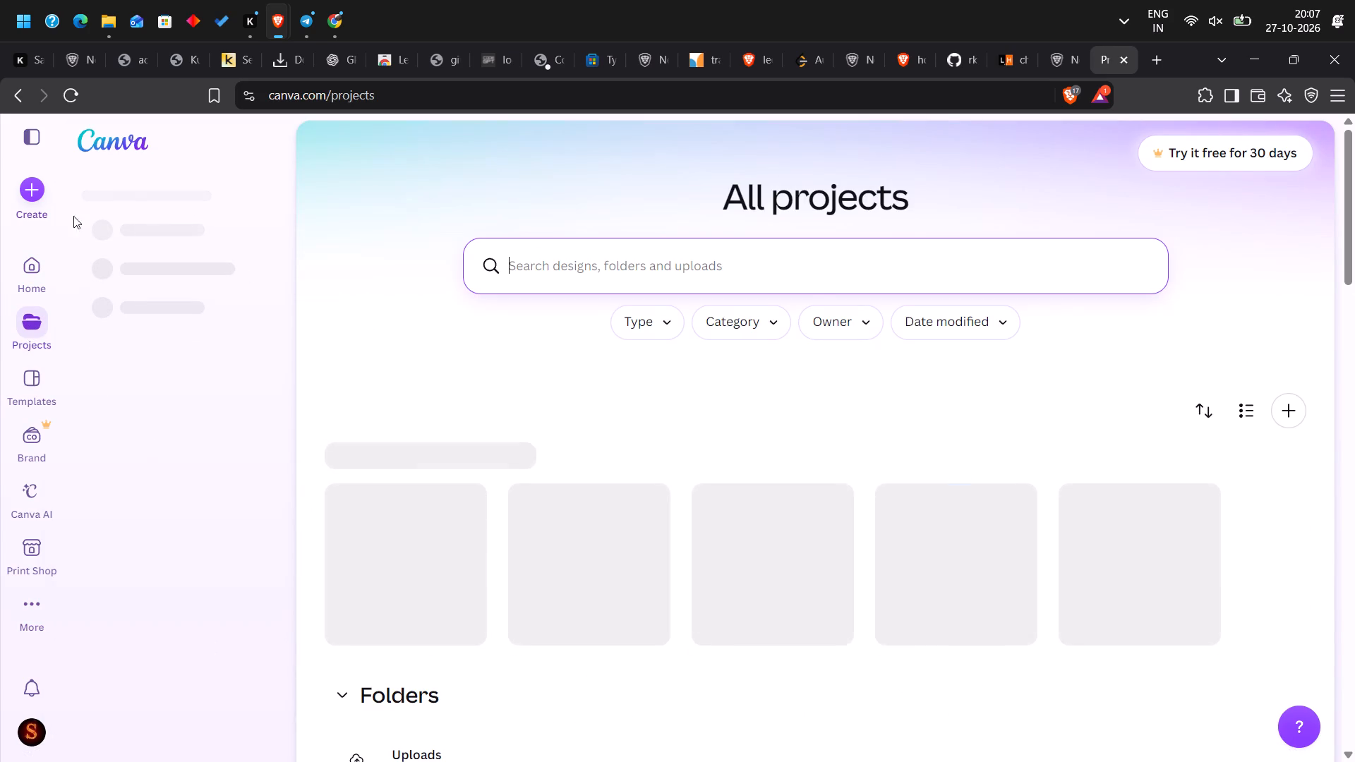
{"action": "scroll", "coordinate": [217, 488], "scroll_direction": "up", "scroll_amount": 1}
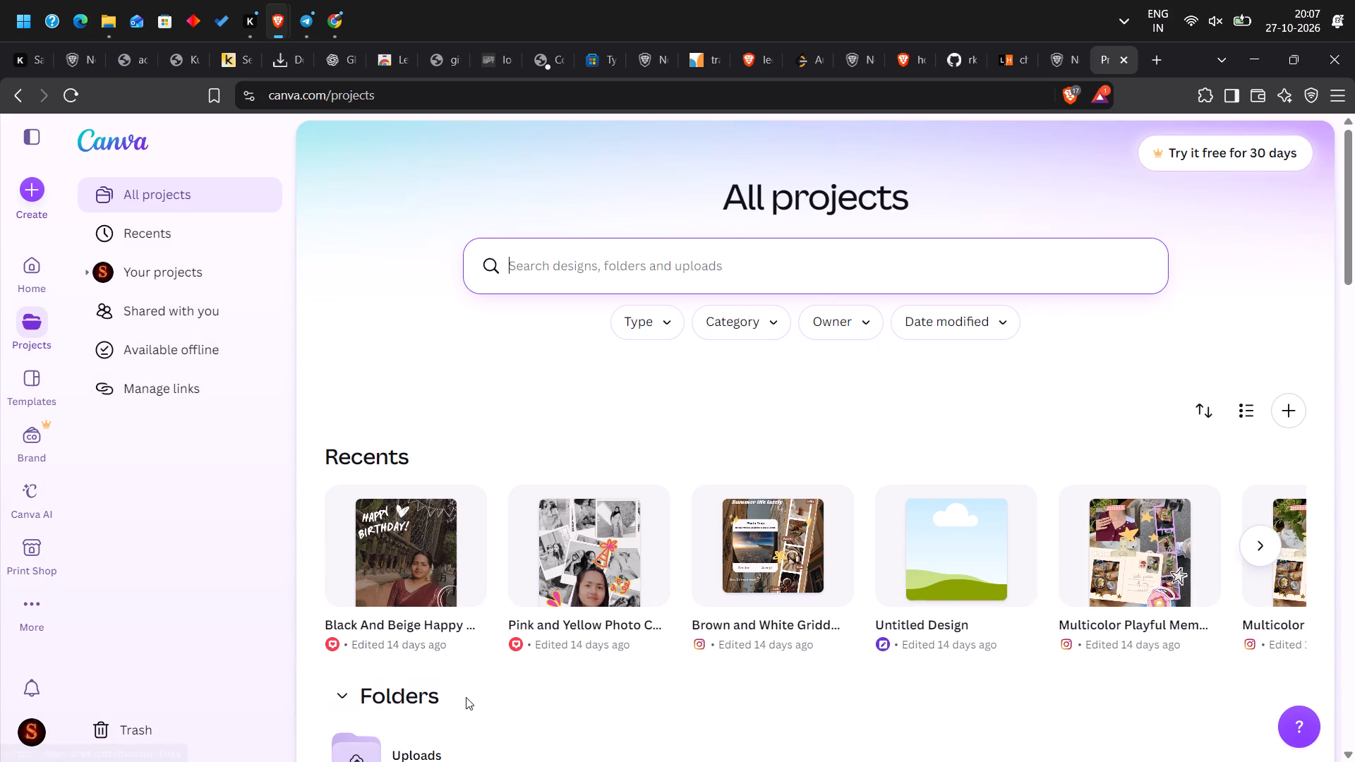
{"action": "scroll", "coordinate": [466, 697], "scroll_direction": "down", "scroll_amount": 2}
{"action": "left_click", "coordinate": [350, 591]}
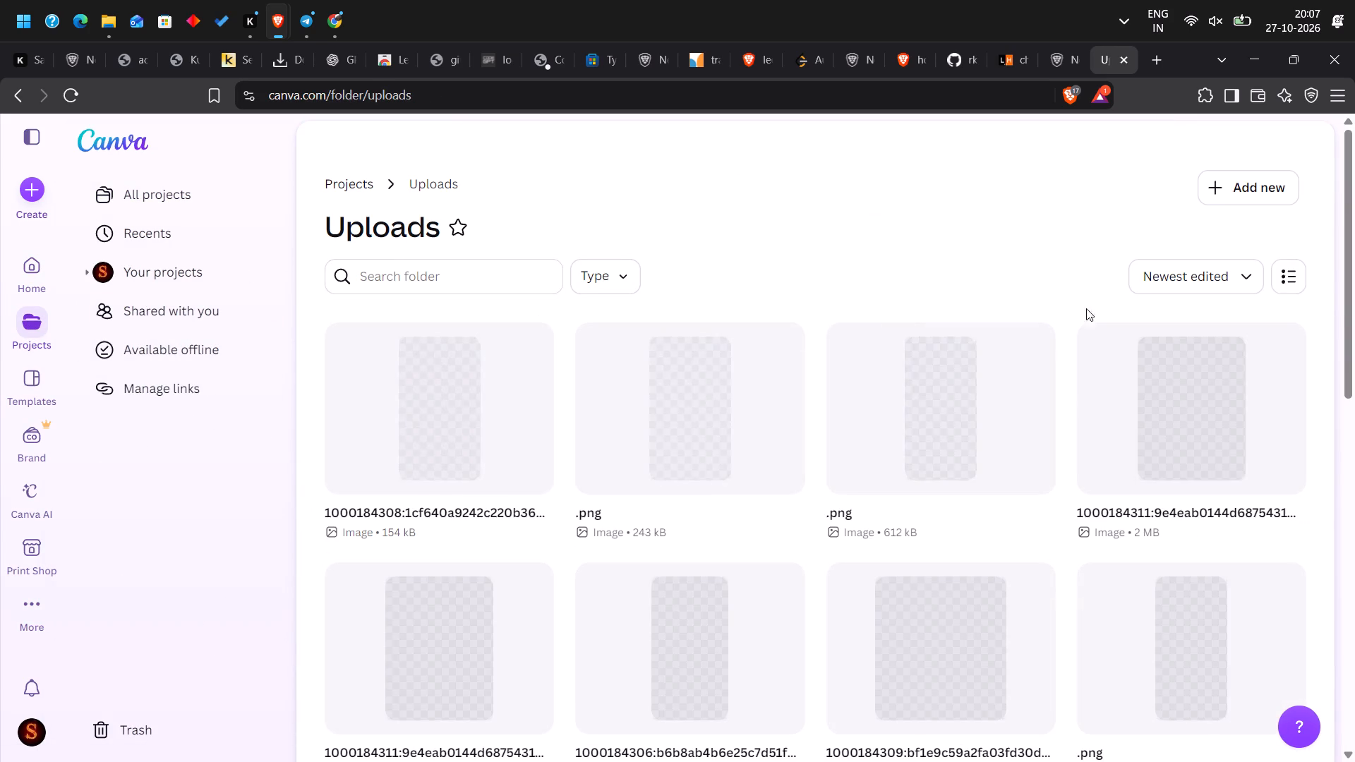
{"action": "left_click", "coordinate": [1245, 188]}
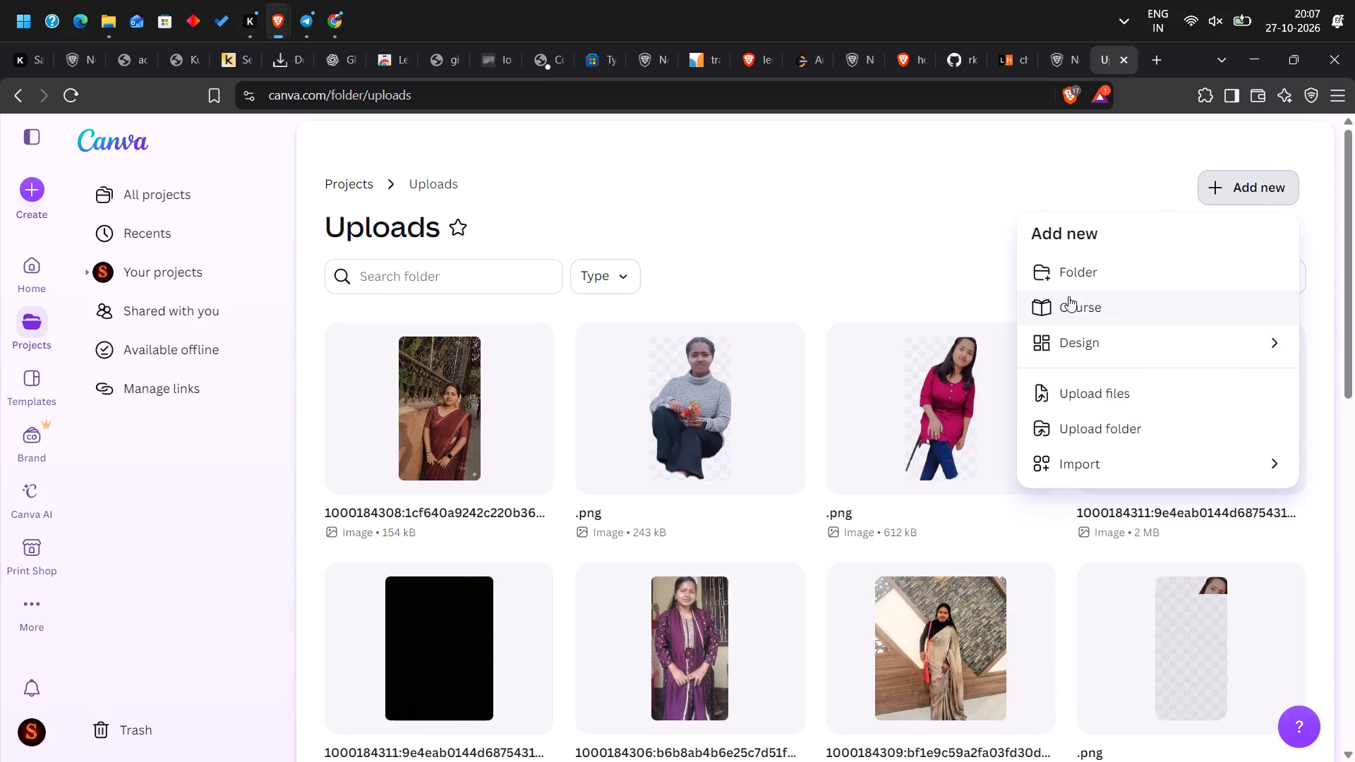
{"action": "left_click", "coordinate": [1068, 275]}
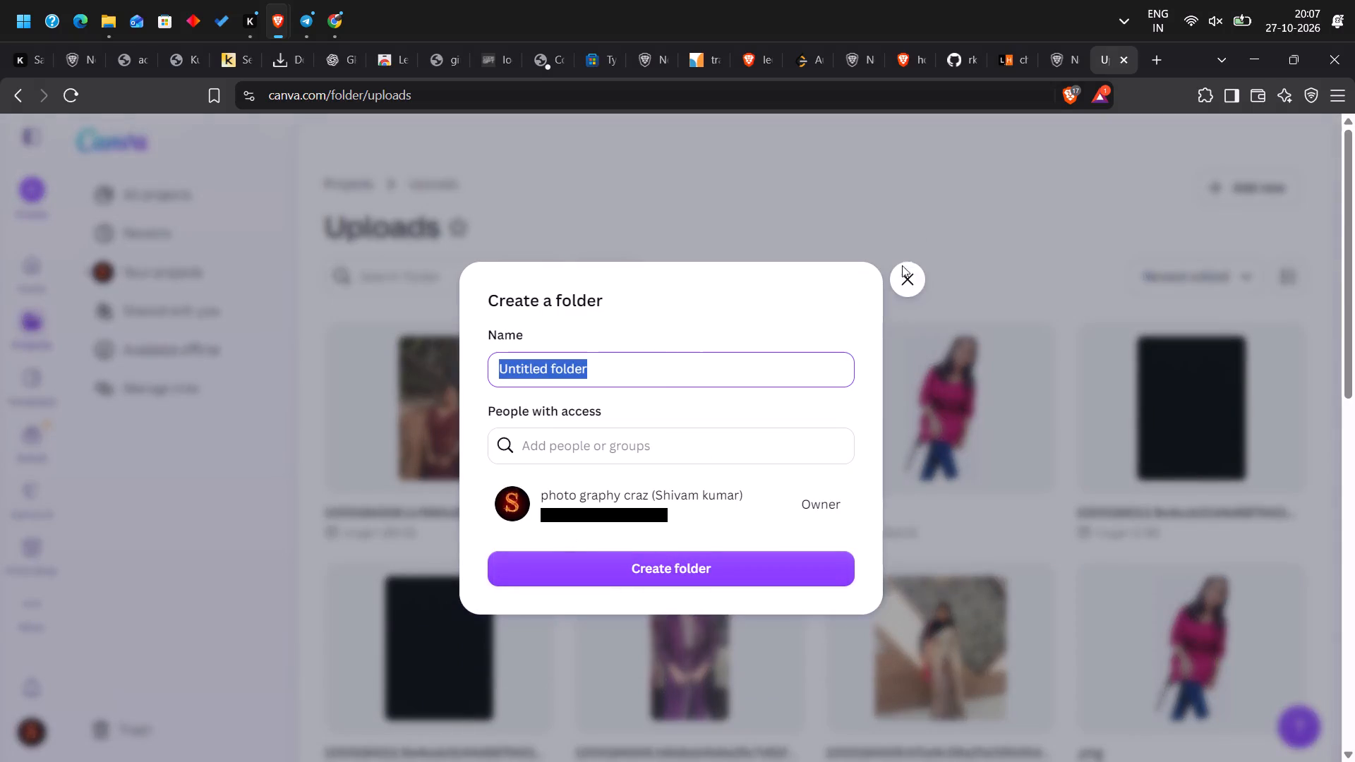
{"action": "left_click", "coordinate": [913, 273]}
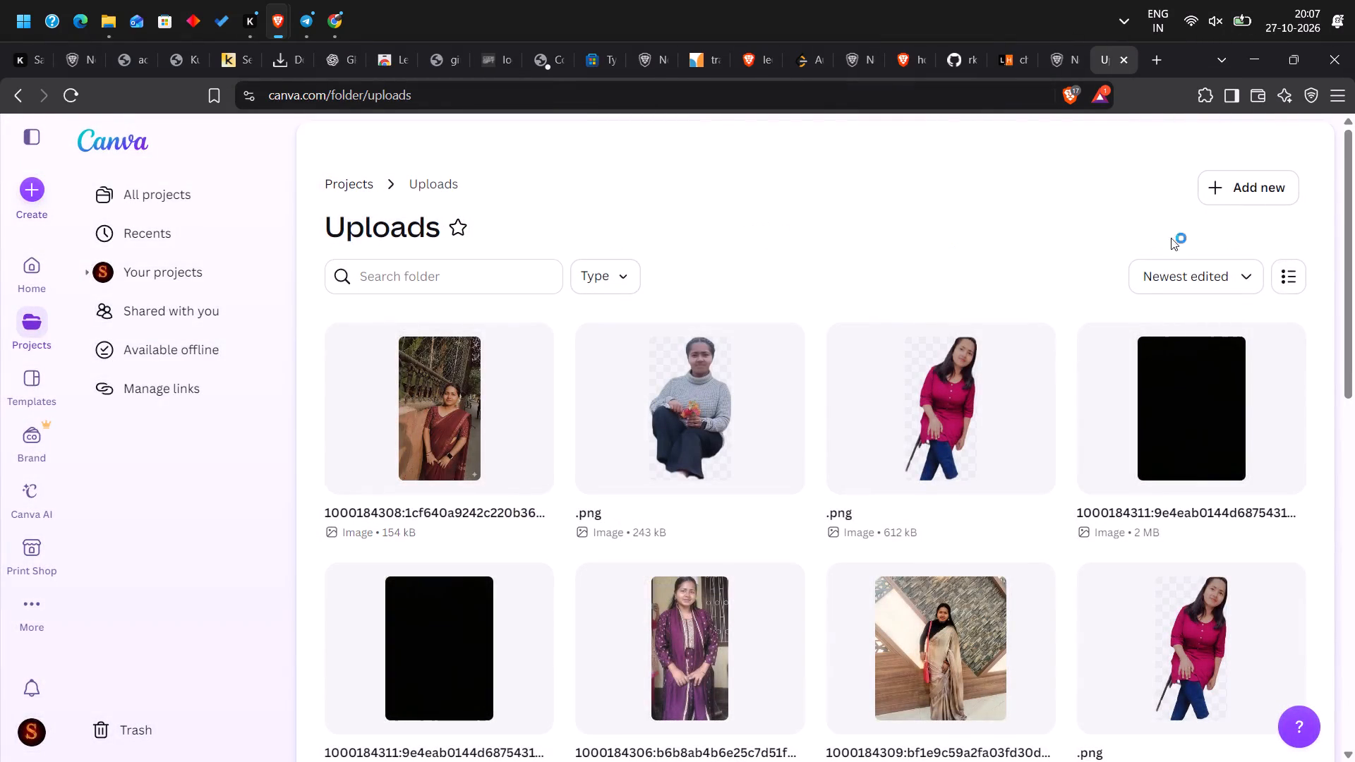
Upload the recent abhay_report2 (4) PDF to the Uploads folder.
{"action": "left_click", "coordinate": [1233, 194]}
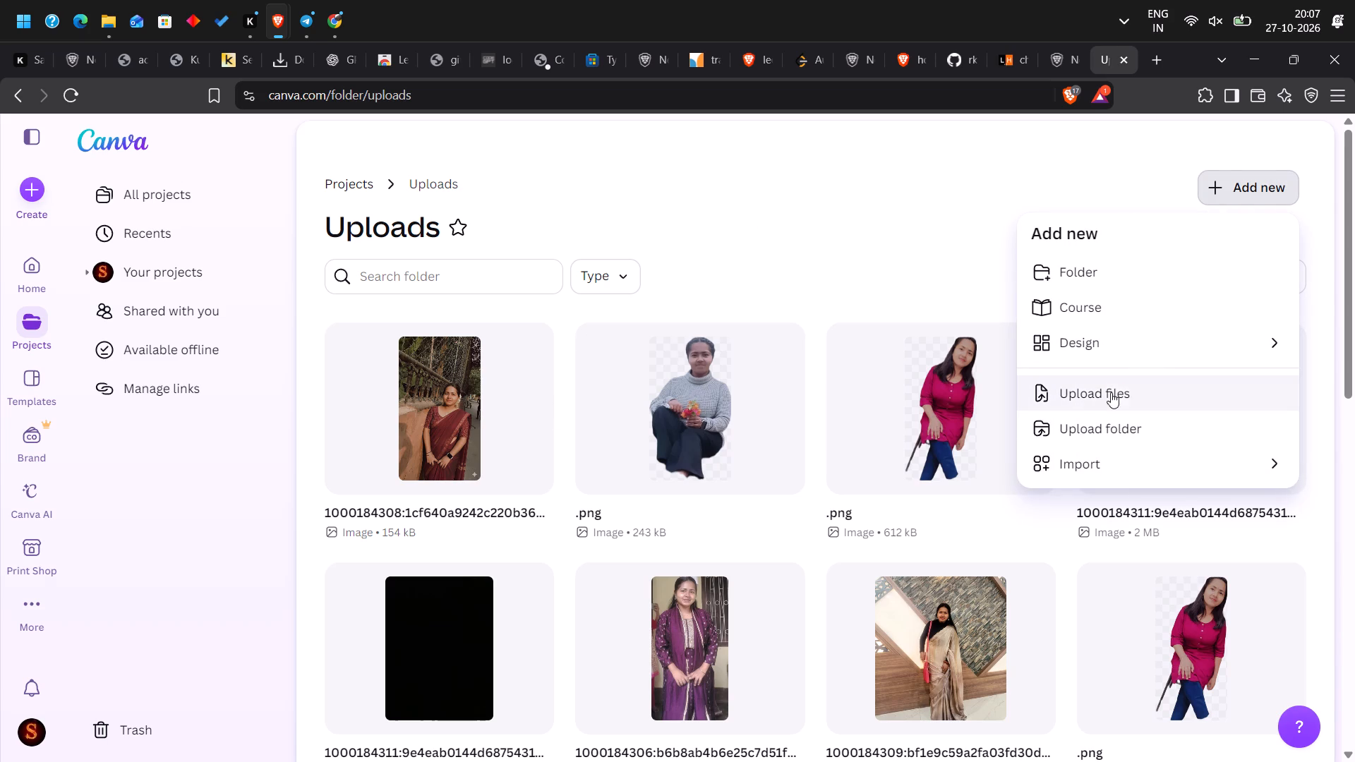
{"action": "left_click", "coordinate": [1111, 392]}
{"action": "left_click", "coordinate": [66, 169]}
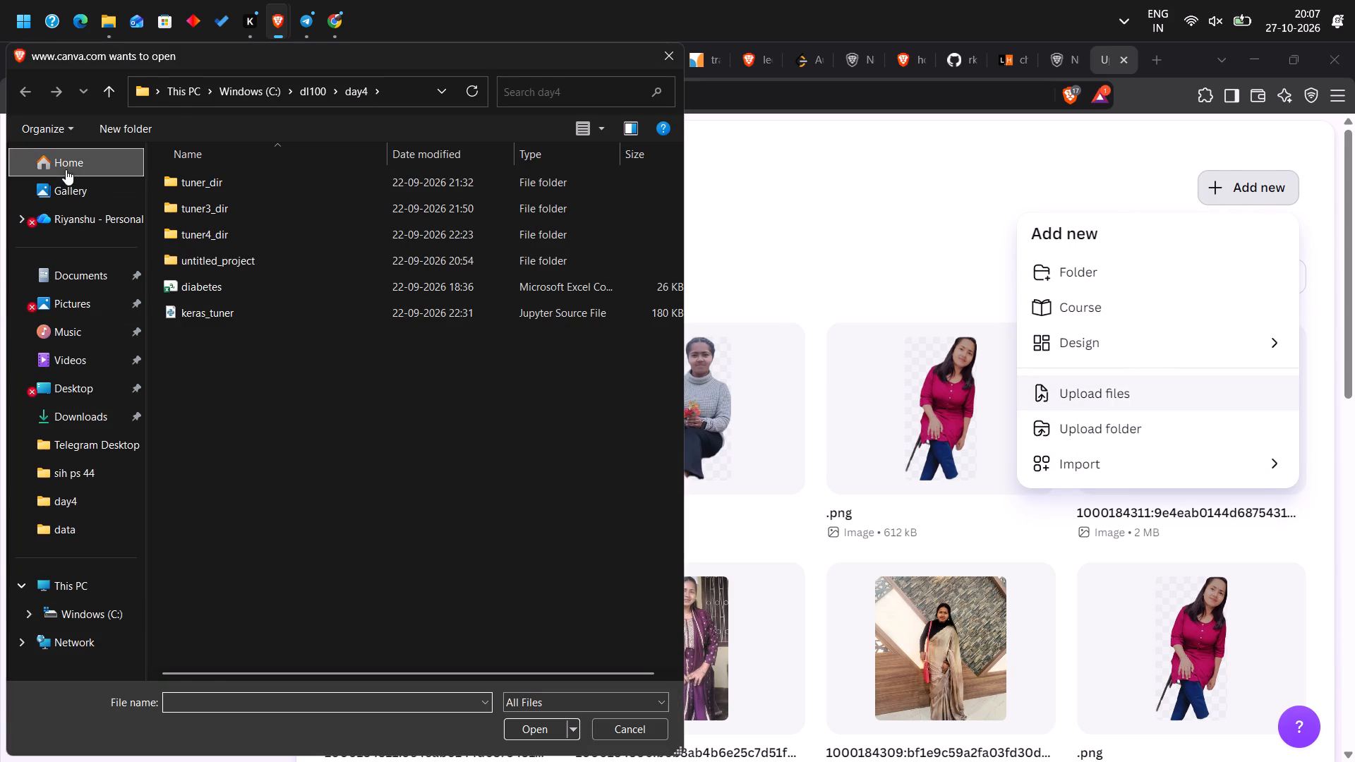
{"action": "scroll", "coordinate": [398, 581], "scroll_direction": "down", "scroll_amount": 2}
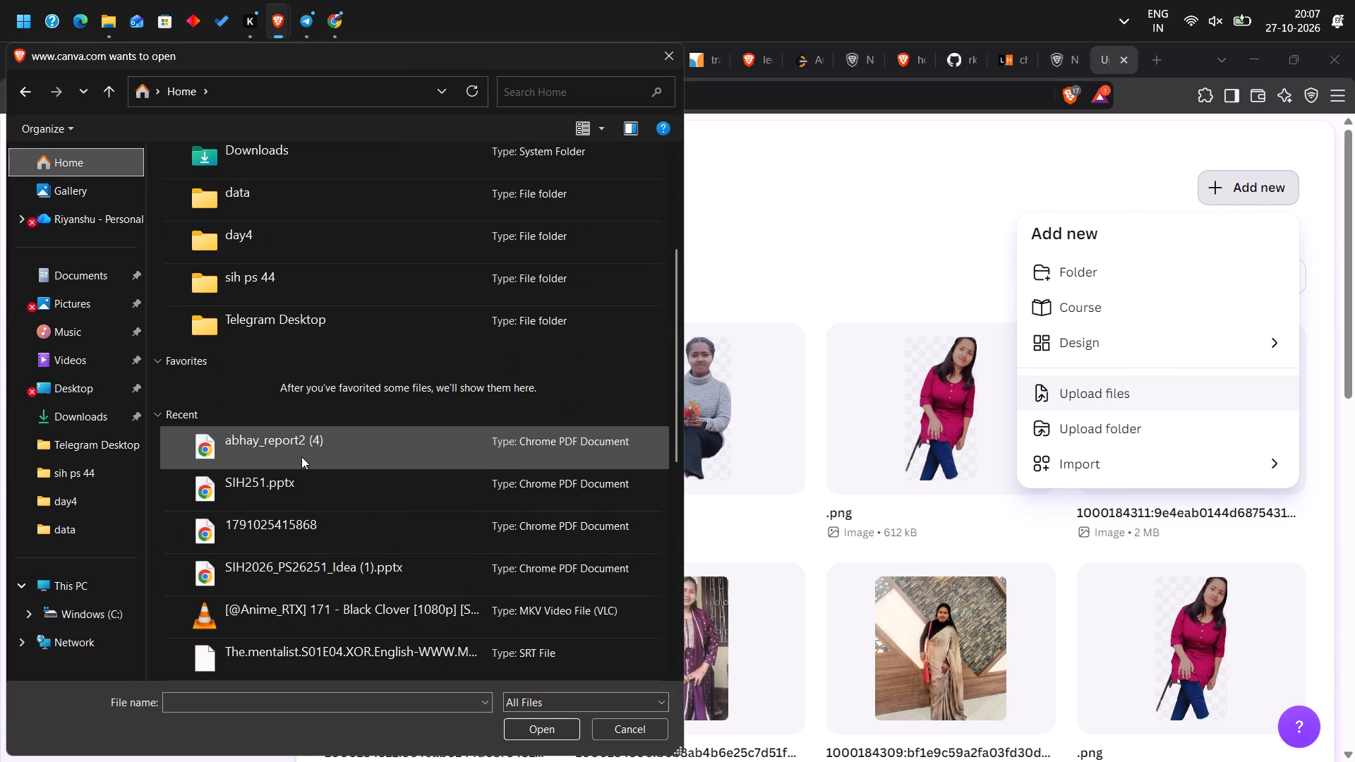
{"action": "left_click", "coordinate": [301, 456]}
{"action": "left_click", "coordinate": [541, 730]}
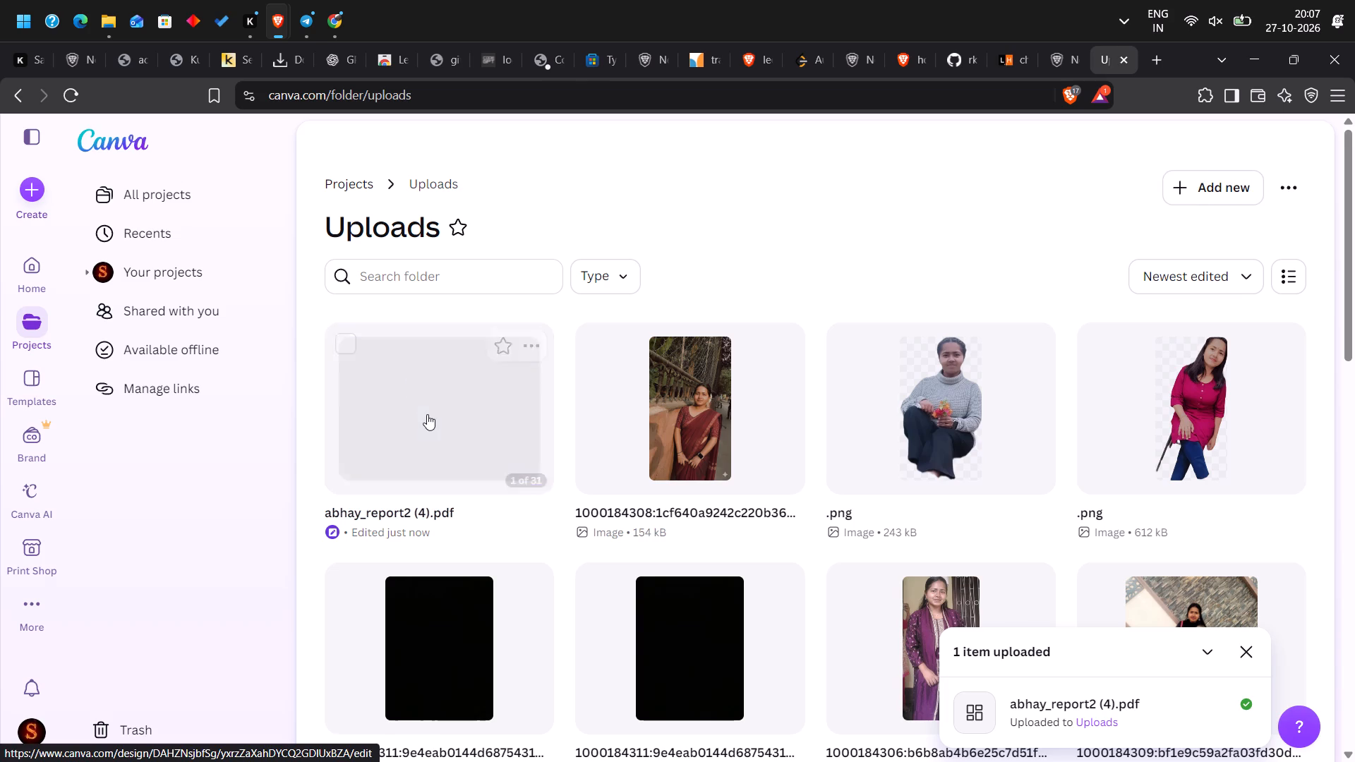
Open the uploaded abhay_report2 (4).pdf as an editable design.
{"action": "left_click", "coordinate": [438, 425]}
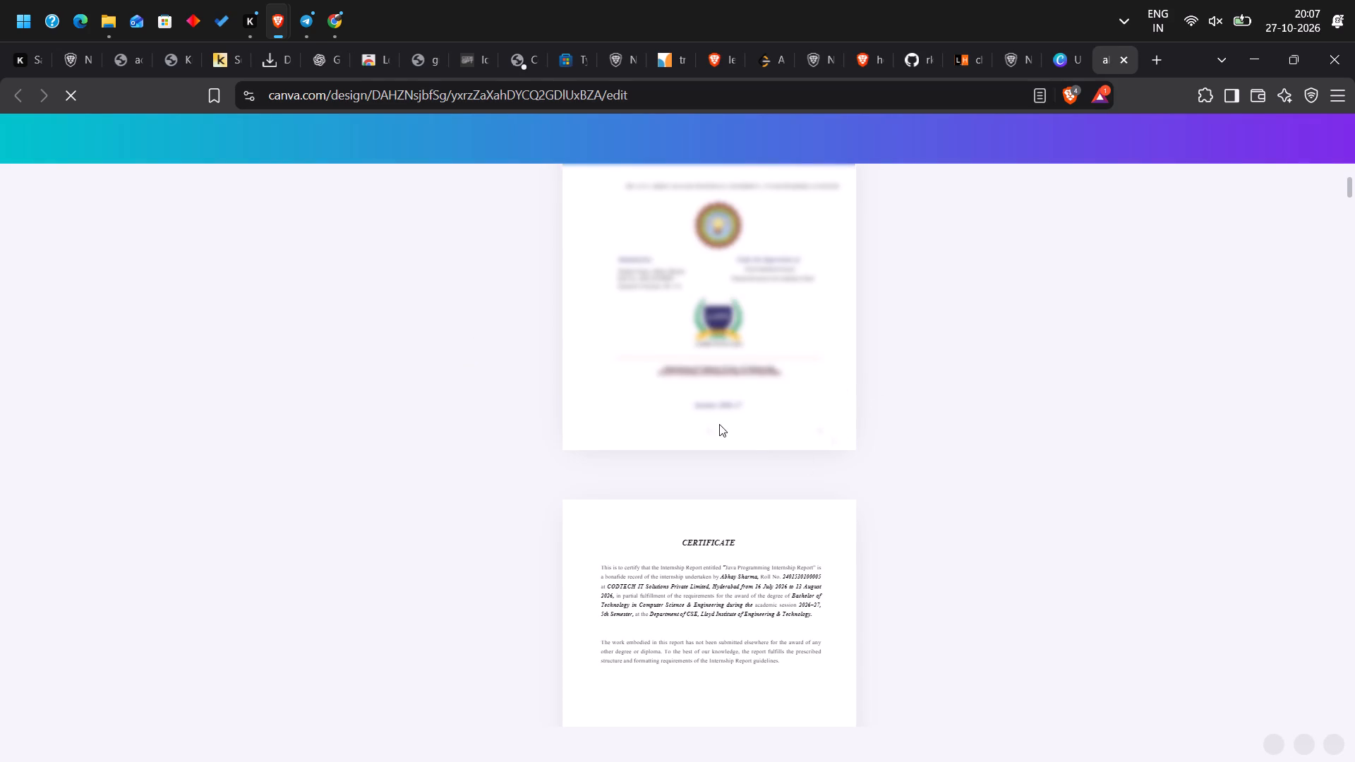
{"action": "scroll", "coordinate": [718, 424], "scroll_direction": "down", "scroll_amount": 2}
{"action": "scroll", "coordinate": [718, 426], "scroll_direction": "up", "scroll_amount": 3}
{"action": "left_click", "coordinate": [974, 323]}
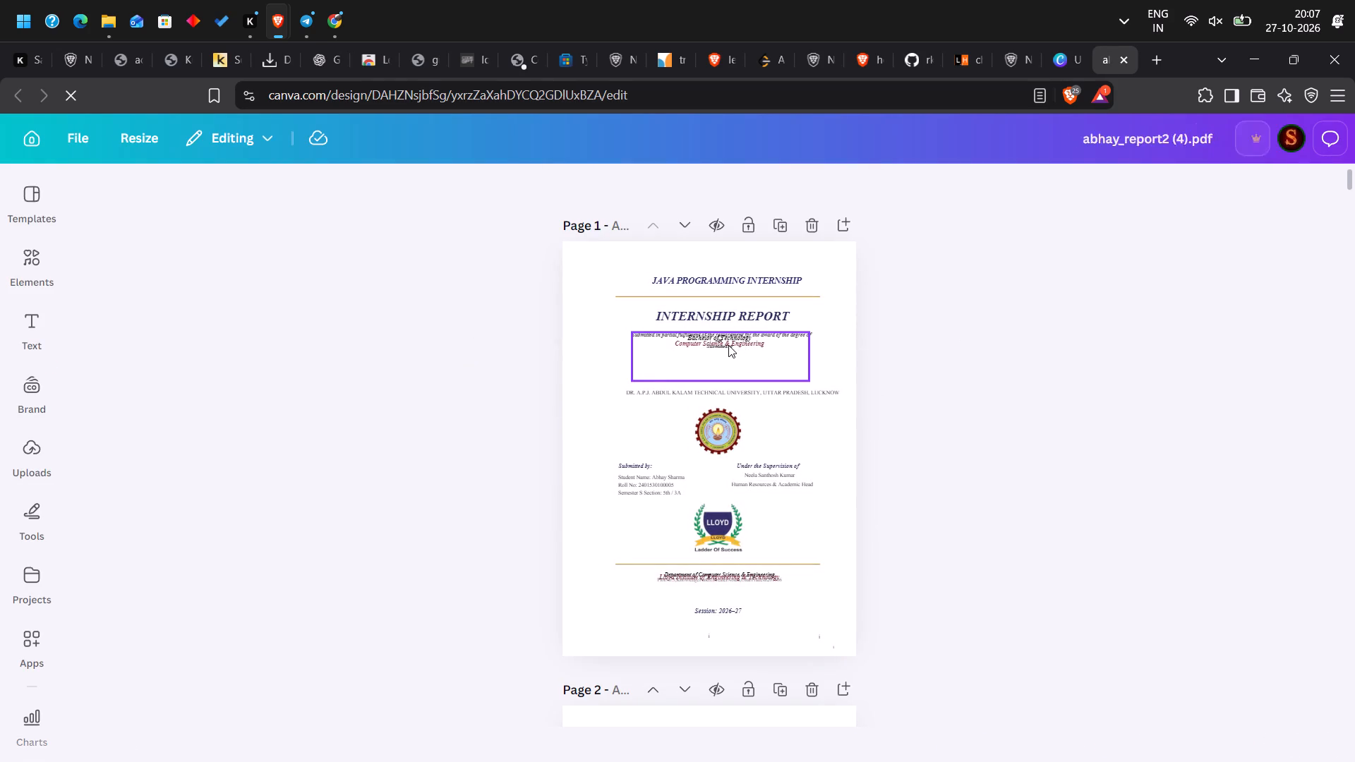
Move the JAVA PROGRAMMING INTERNSHIP heading on page 1 higher, closer to the page's top edge.
{"action": "scroll", "coordinate": [729, 345], "scroll_direction": "up", "scroll_amount": 13}
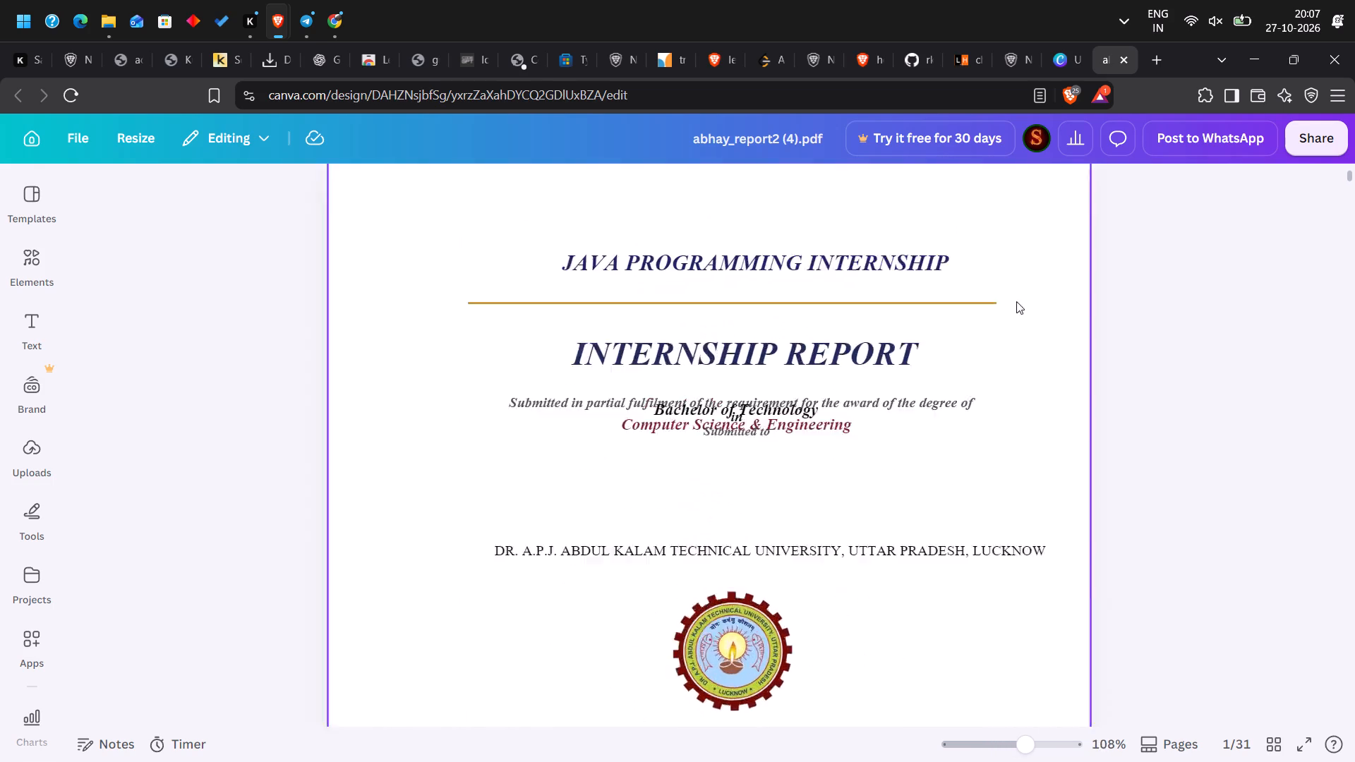
{"action": "scroll", "coordinate": [811, 421], "scroll_direction": "down", "scroll_amount": 3}
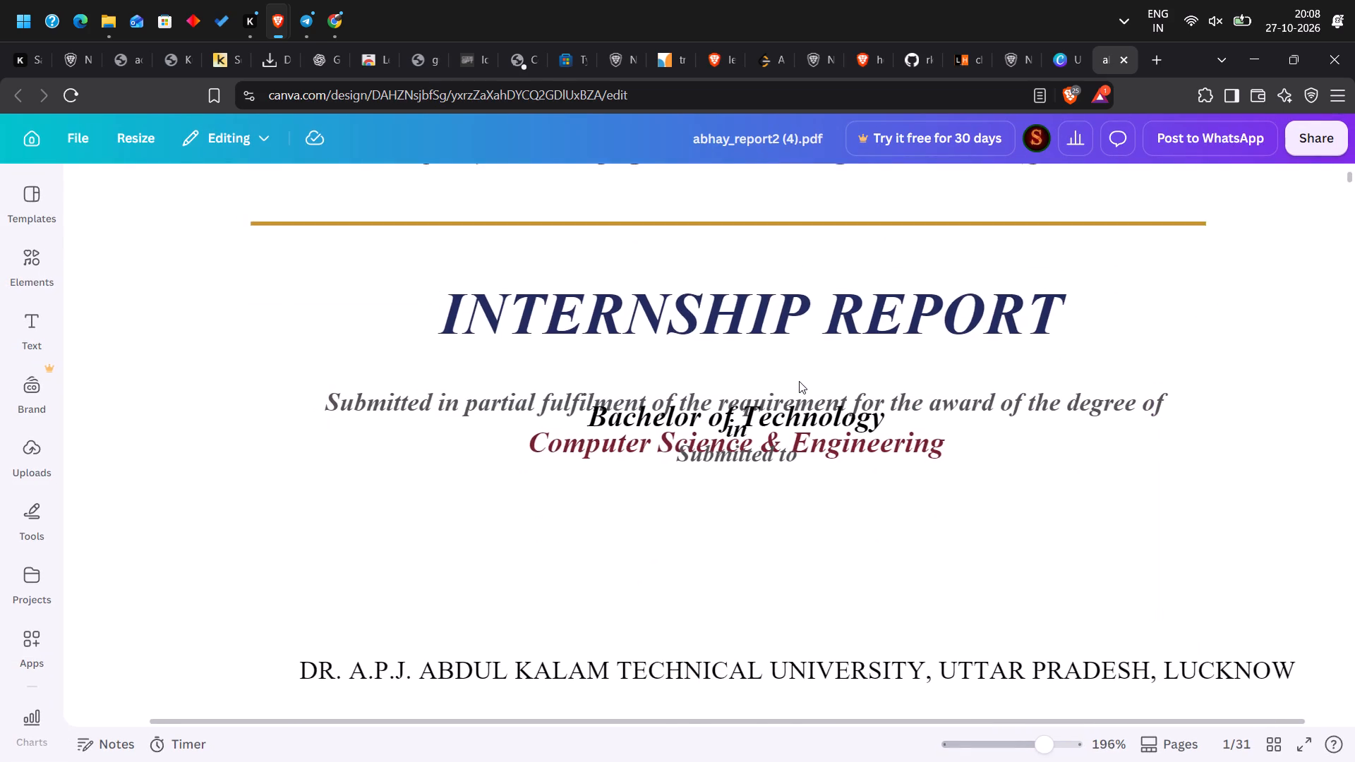
{"action": "scroll", "coordinate": [821, 206], "scroll_direction": "down", "scroll_amount": 2}
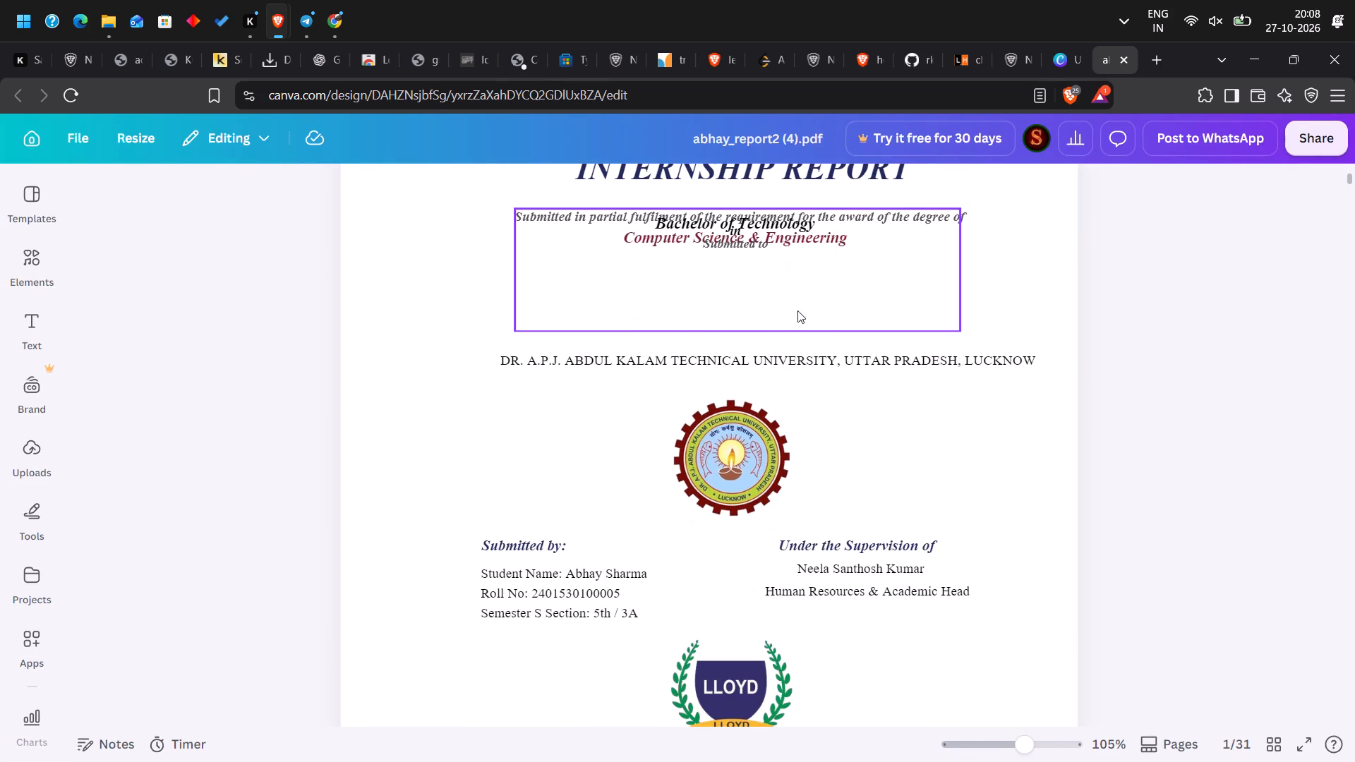
{"action": "scroll", "coordinate": [792, 338], "scroll_direction": "up", "scroll_amount": 3}
{"action": "left_click", "coordinate": [790, 346]}
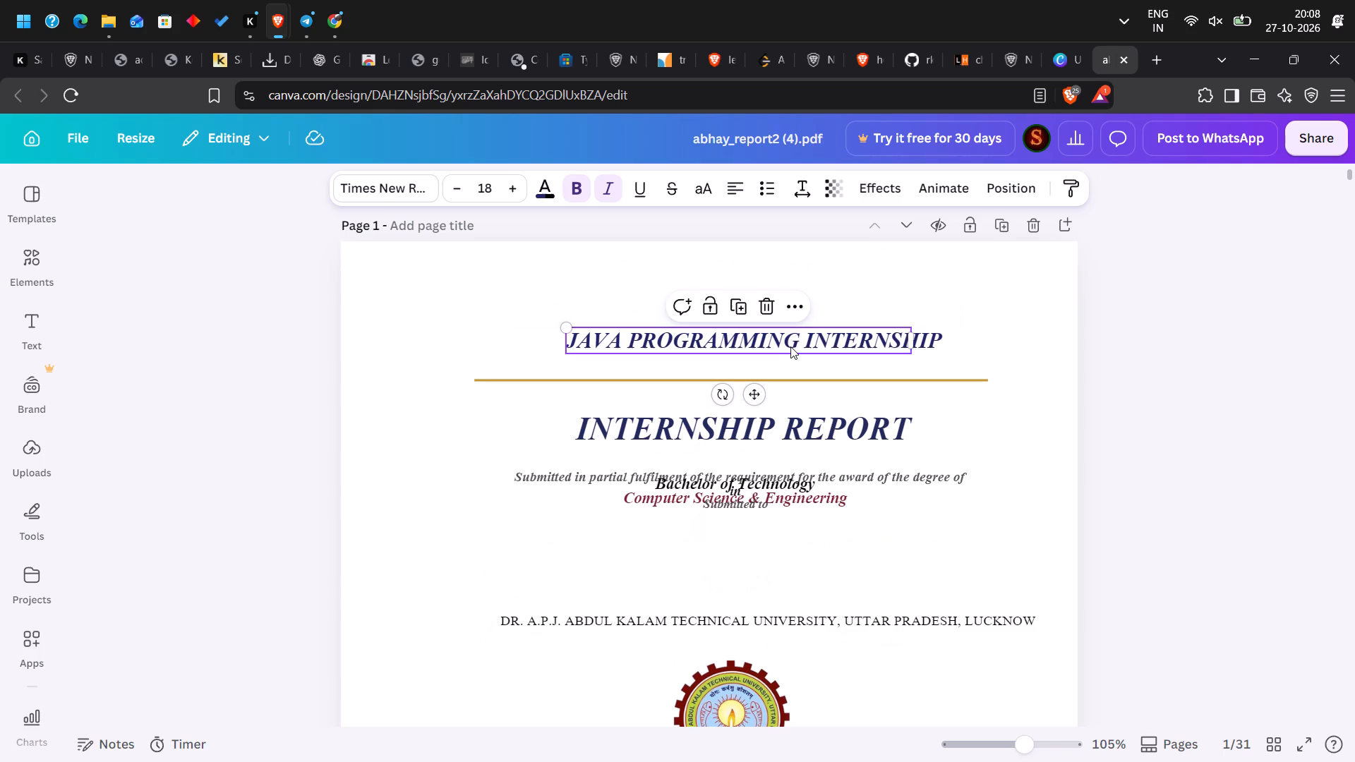
{"action": "left_click_drag", "start_coordinate": [790, 346], "coordinate": [785, 302]}
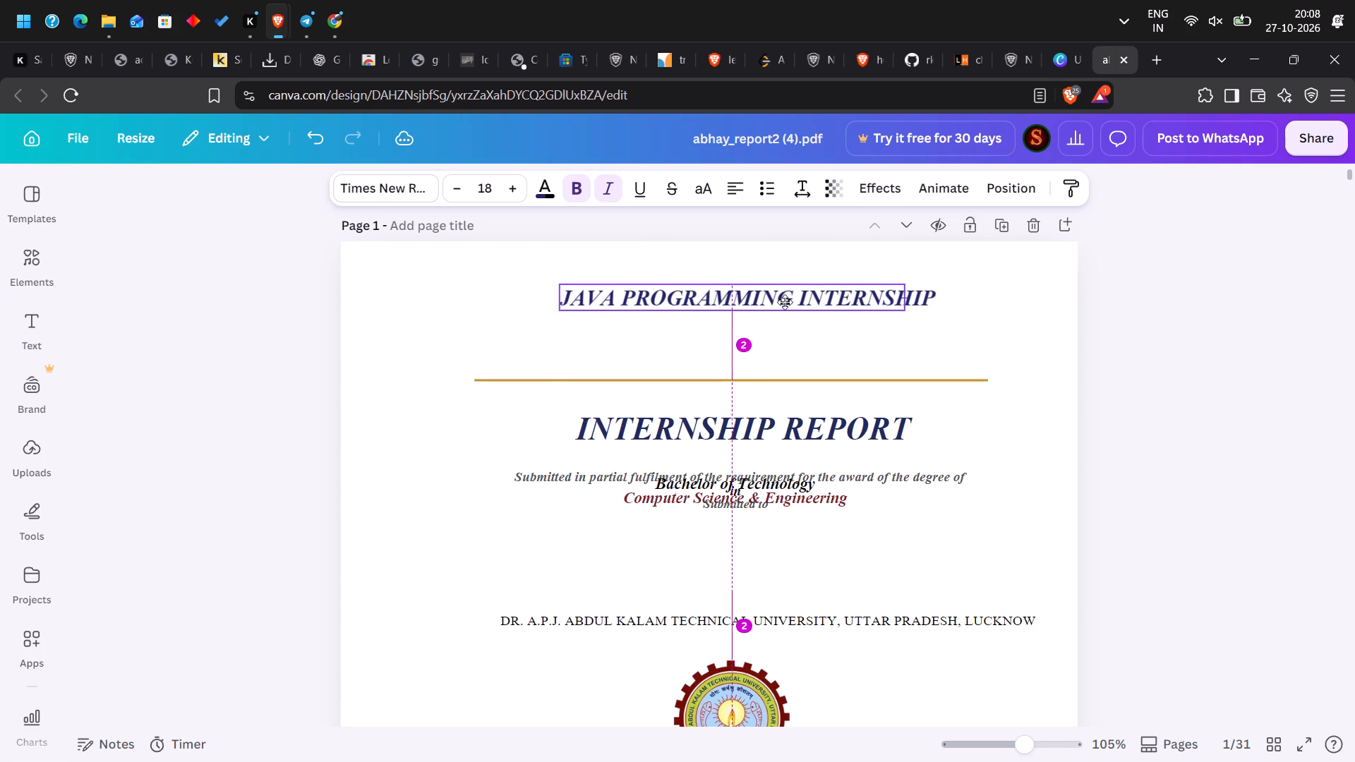
{"action": "left_click_drag", "start_coordinate": [785, 302], "coordinate": [779, 304]}
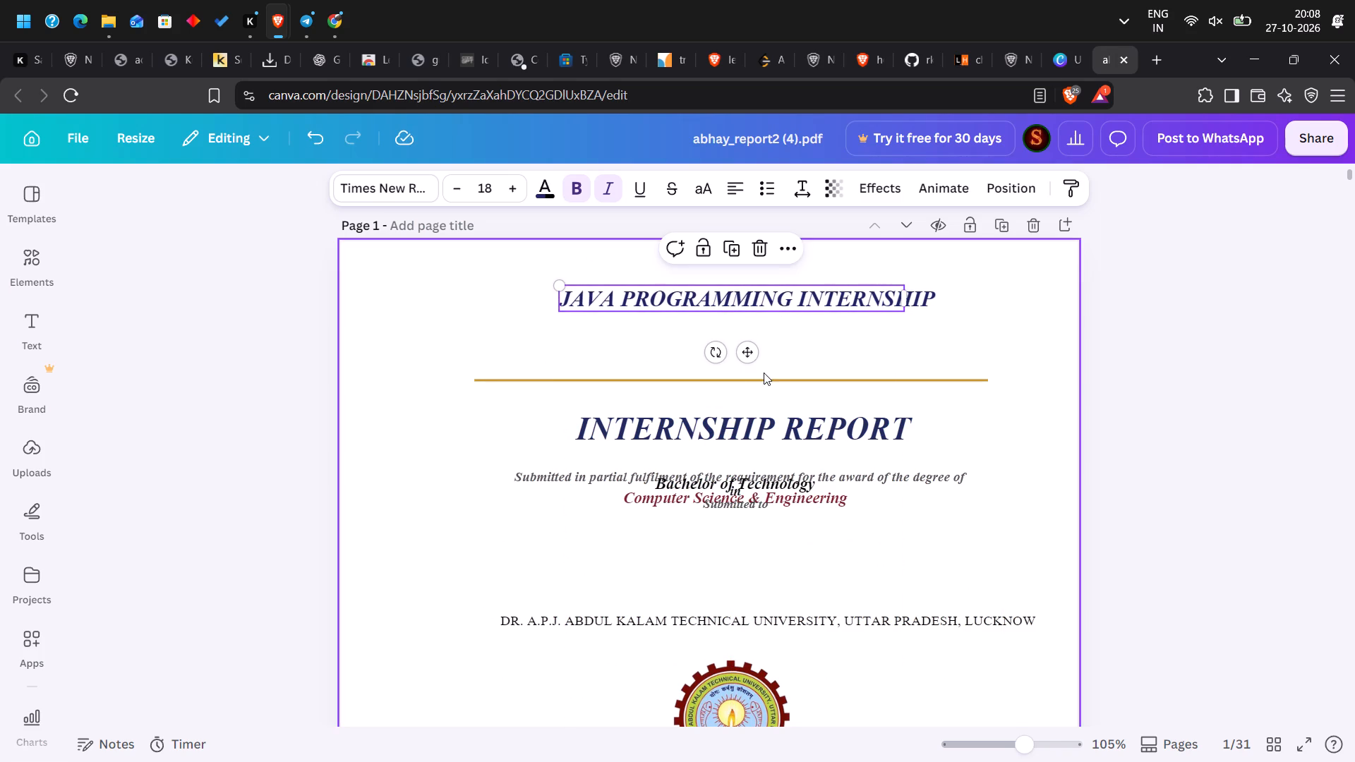
Move the gold divider line on page 1 up to just beneath the JAVA PROGRAMMING INTERNSHIP heading.
{"action": "left_click", "coordinate": [764, 376]}
{"action": "left_click", "coordinate": [764, 382]}
{"action": "left_click_drag", "start_coordinate": [764, 380], "coordinate": [765, 345]}
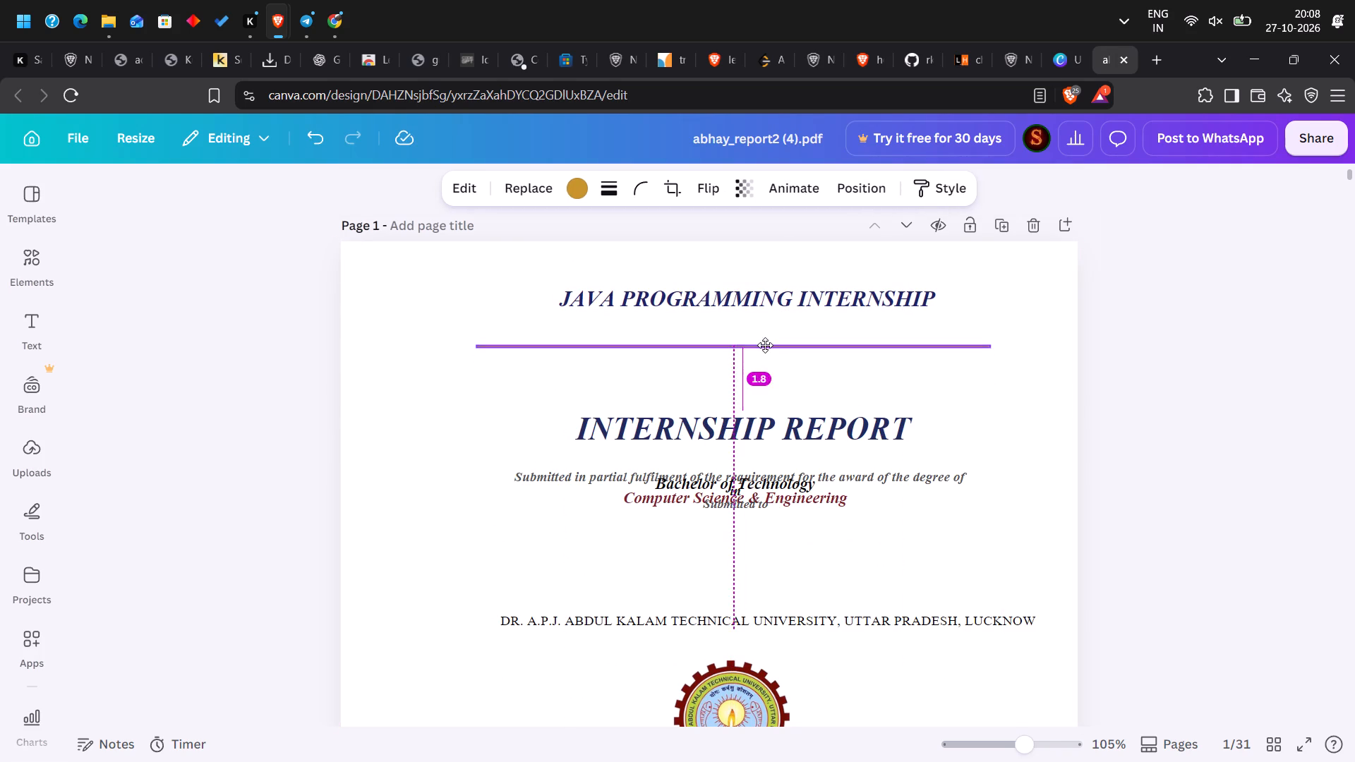
{"action": "left_click_drag", "start_coordinate": [765, 345], "coordinate": [765, 324]}
Move the INTERNSHIP REPORT title up to just below the gold divider, centred under the line.
{"action": "left_click", "coordinate": [744, 449]}
{"action": "left_click_drag", "start_coordinate": [743, 428], "coordinate": [725, 368]}
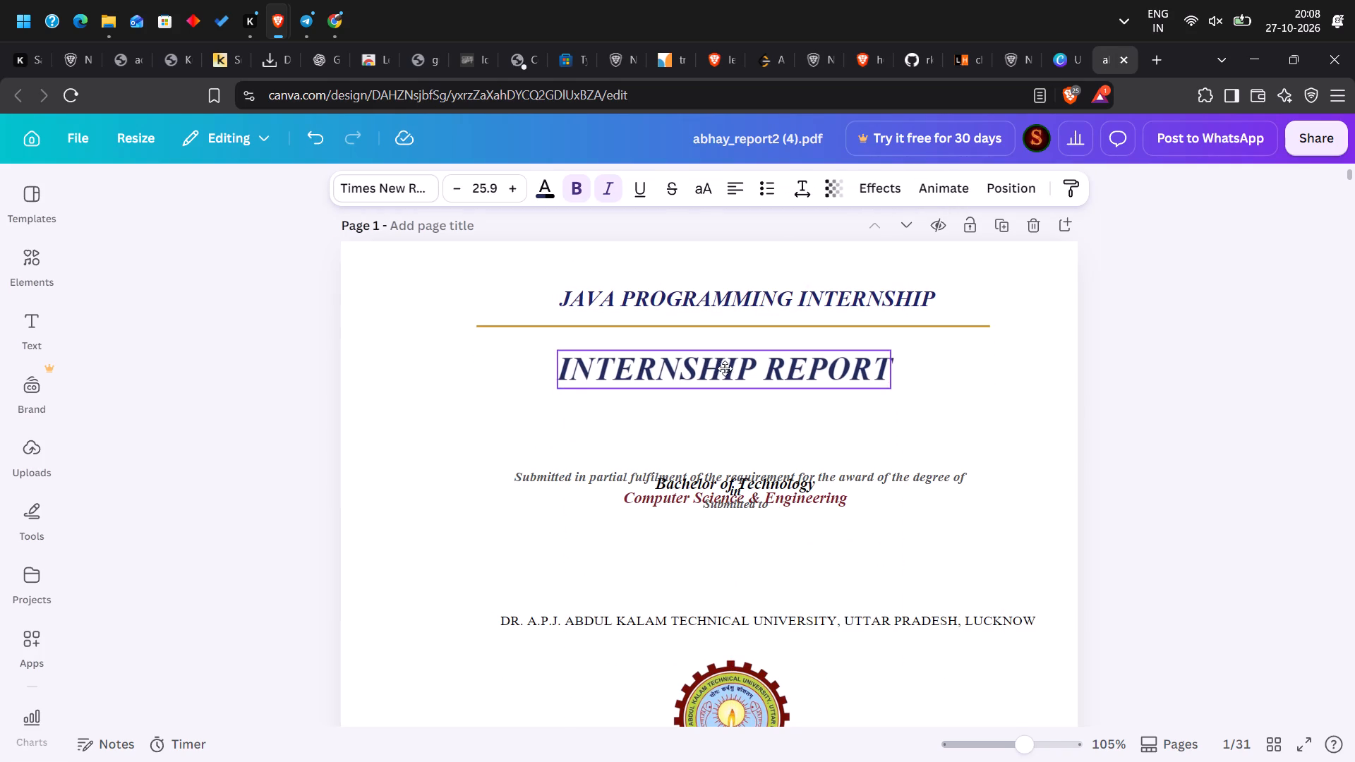
{"action": "left_click_drag", "start_coordinate": [725, 368], "coordinate": [732, 359]}
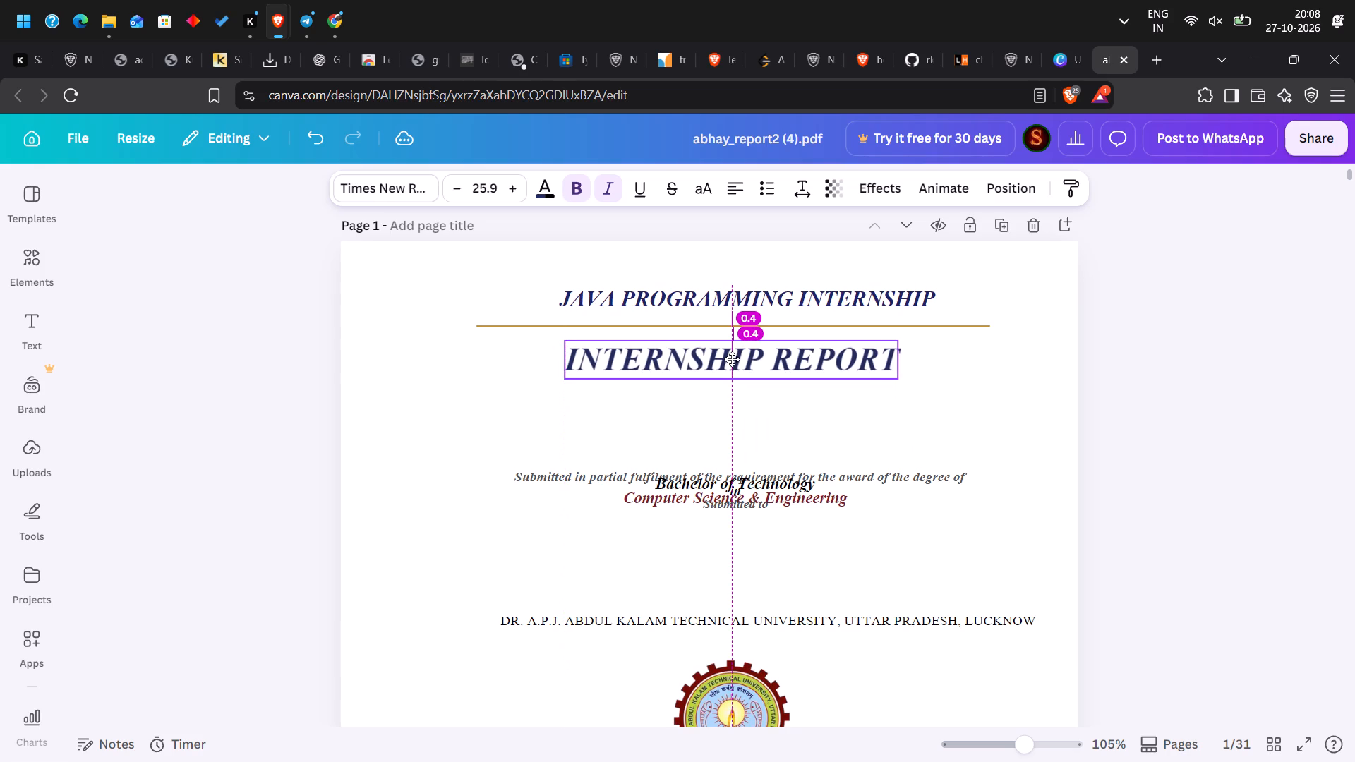
{"action": "left_click_drag", "start_coordinate": [732, 359], "coordinate": [736, 357]}
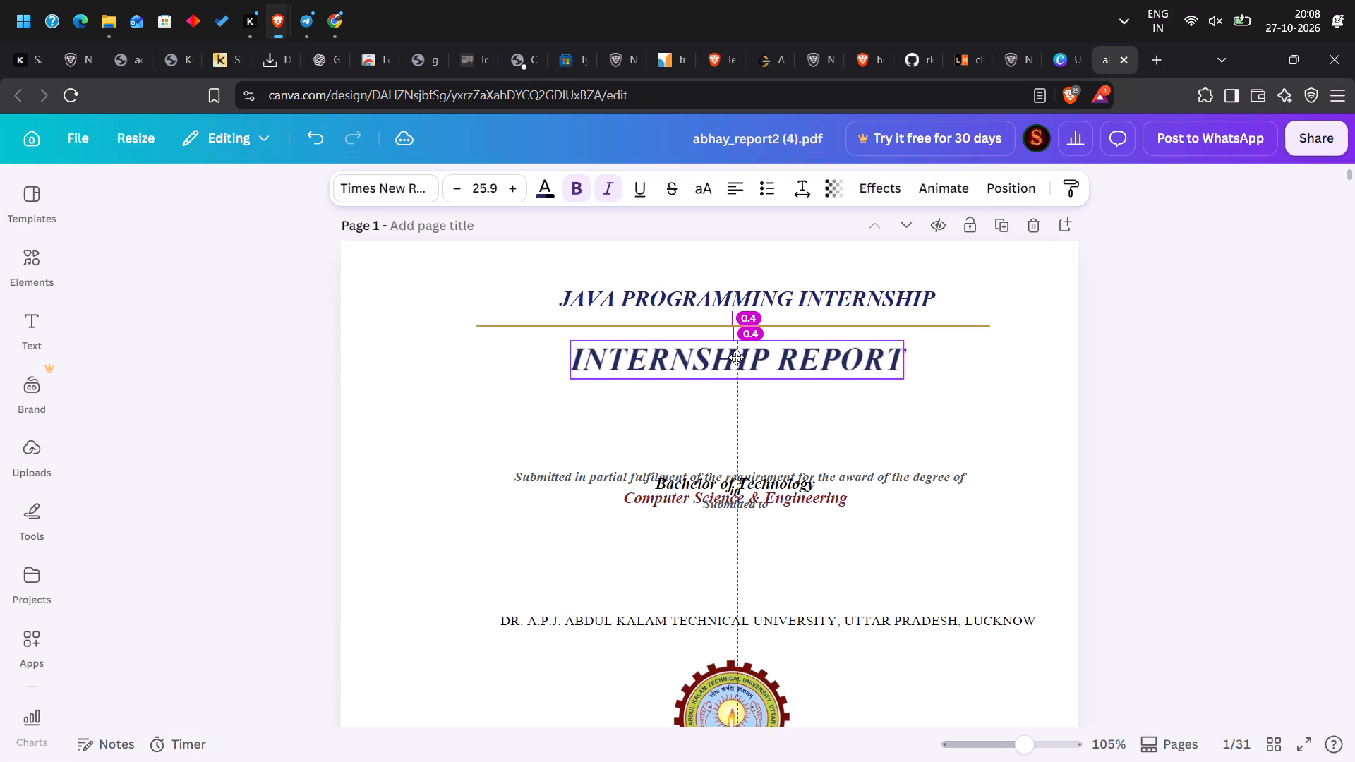
{"action": "left_click_drag", "start_coordinate": [736, 357], "coordinate": [738, 356]}
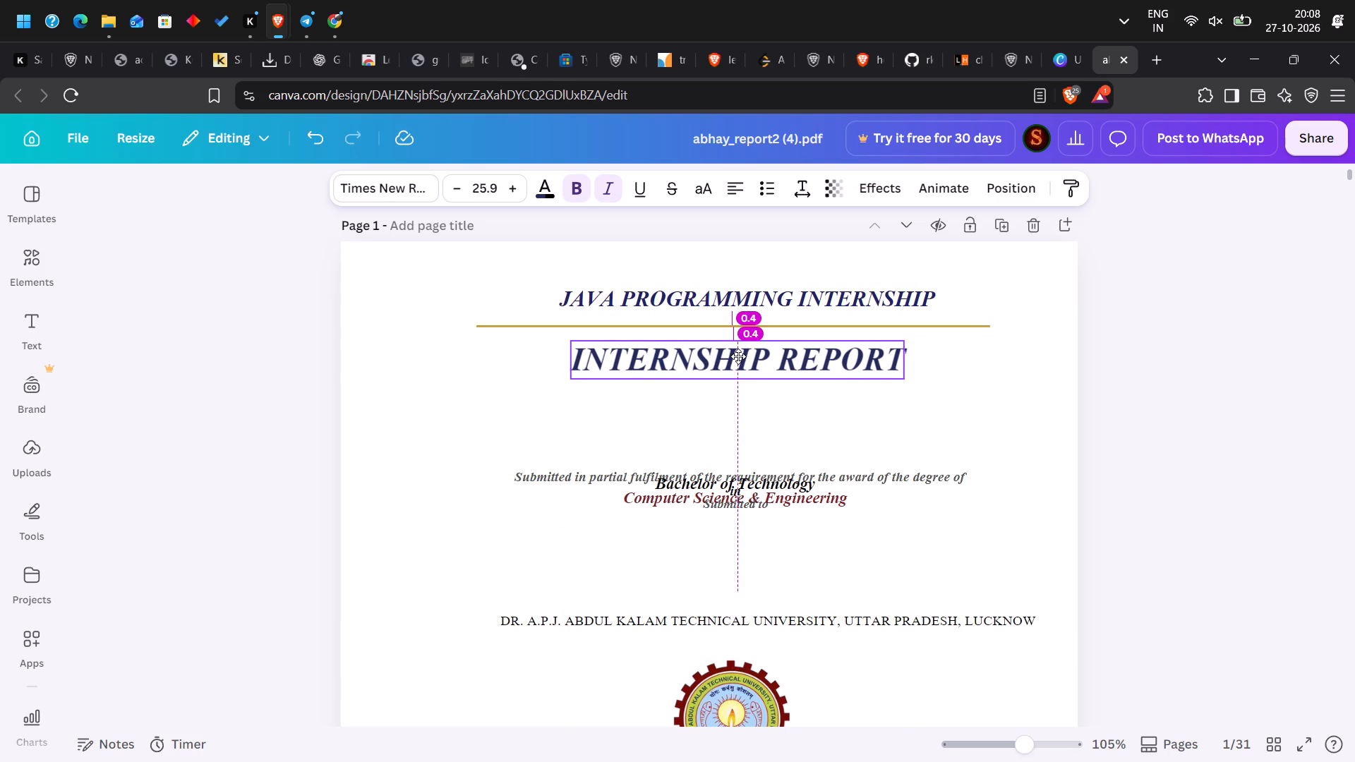
{"action": "left_click_drag", "start_coordinate": [738, 356], "coordinate": [735, 356]}
Move the "Submitted in partial fulfilment" text block up, closer to the INTERNSHIP REPORT title.
{"action": "left_click", "coordinate": [754, 477]}
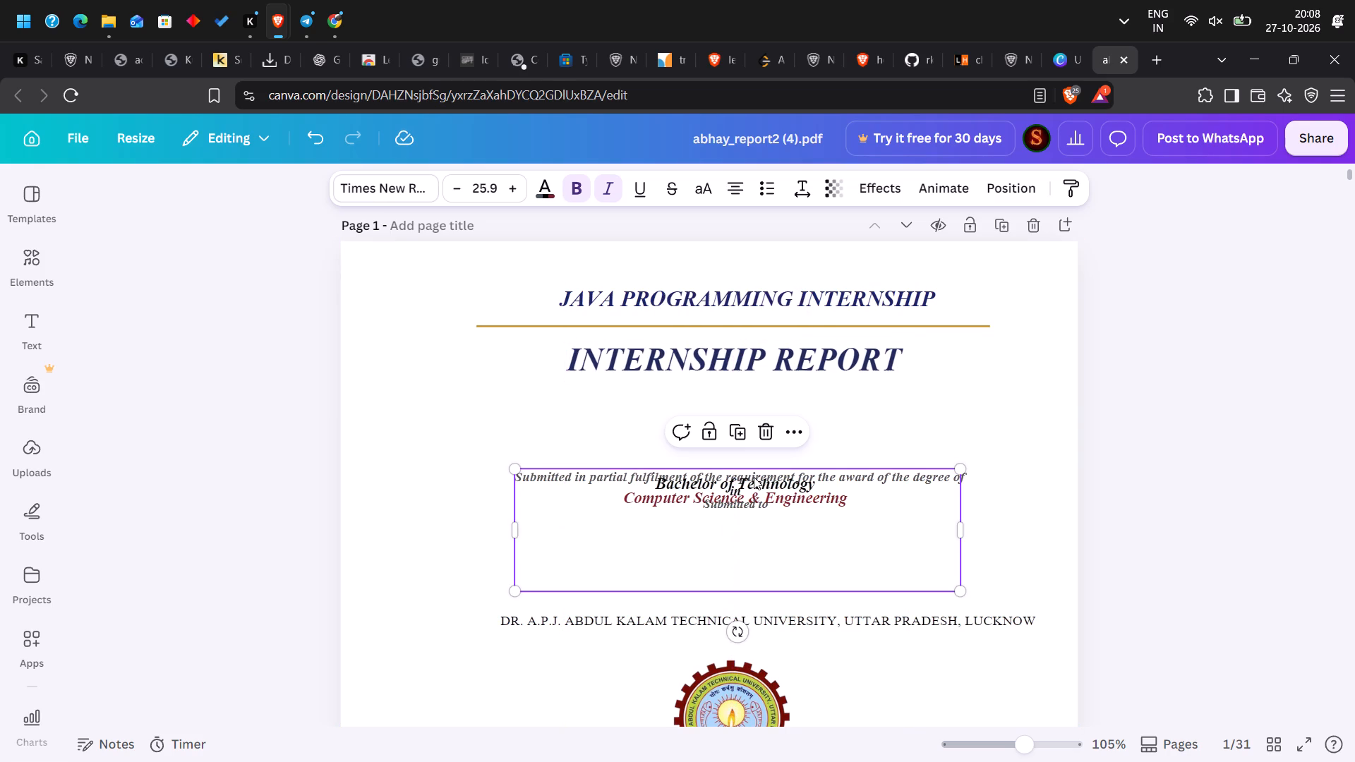
{"action": "left_click_drag", "start_coordinate": [754, 476], "coordinate": [746, 428]}
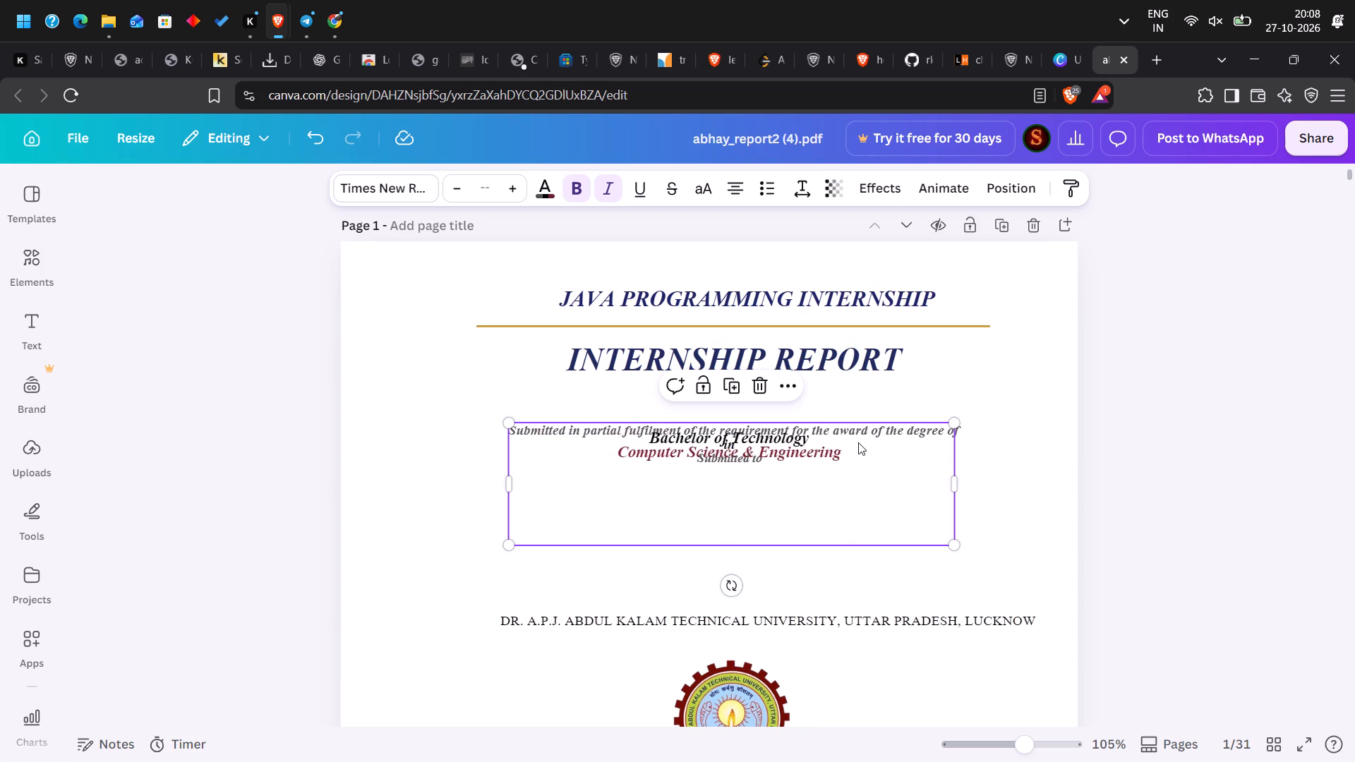
Insert line breaks in the "Submitted in partial fulfilment" block to separate the overlapping Bachelor of Technology, in, Computer Science & Engineering and Submitted to lines.
{"action": "left_click", "coordinate": [858, 442]}
{"action": "left_click", "coordinate": [636, 440]}
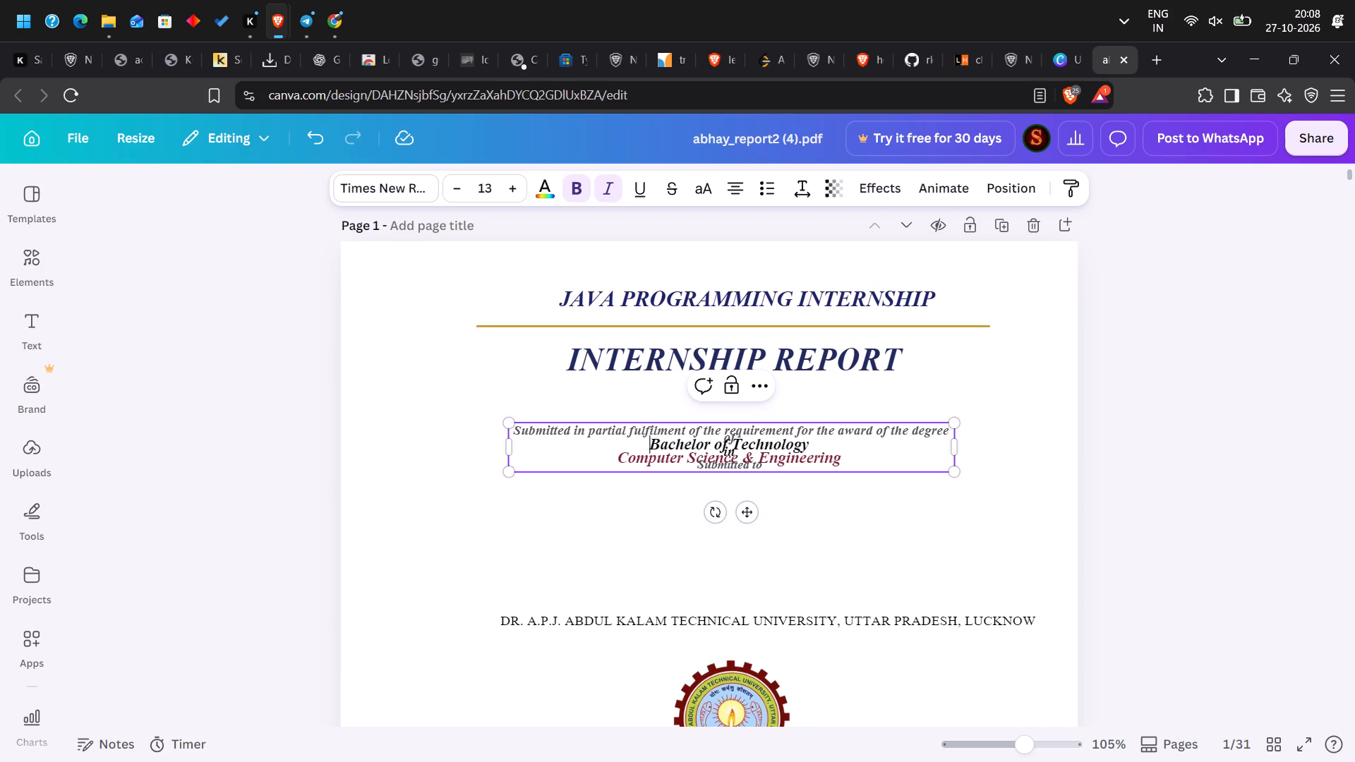
{"action": "key", "text": "Return"}
{"action": "left_click", "coordinate": [615, 461]}
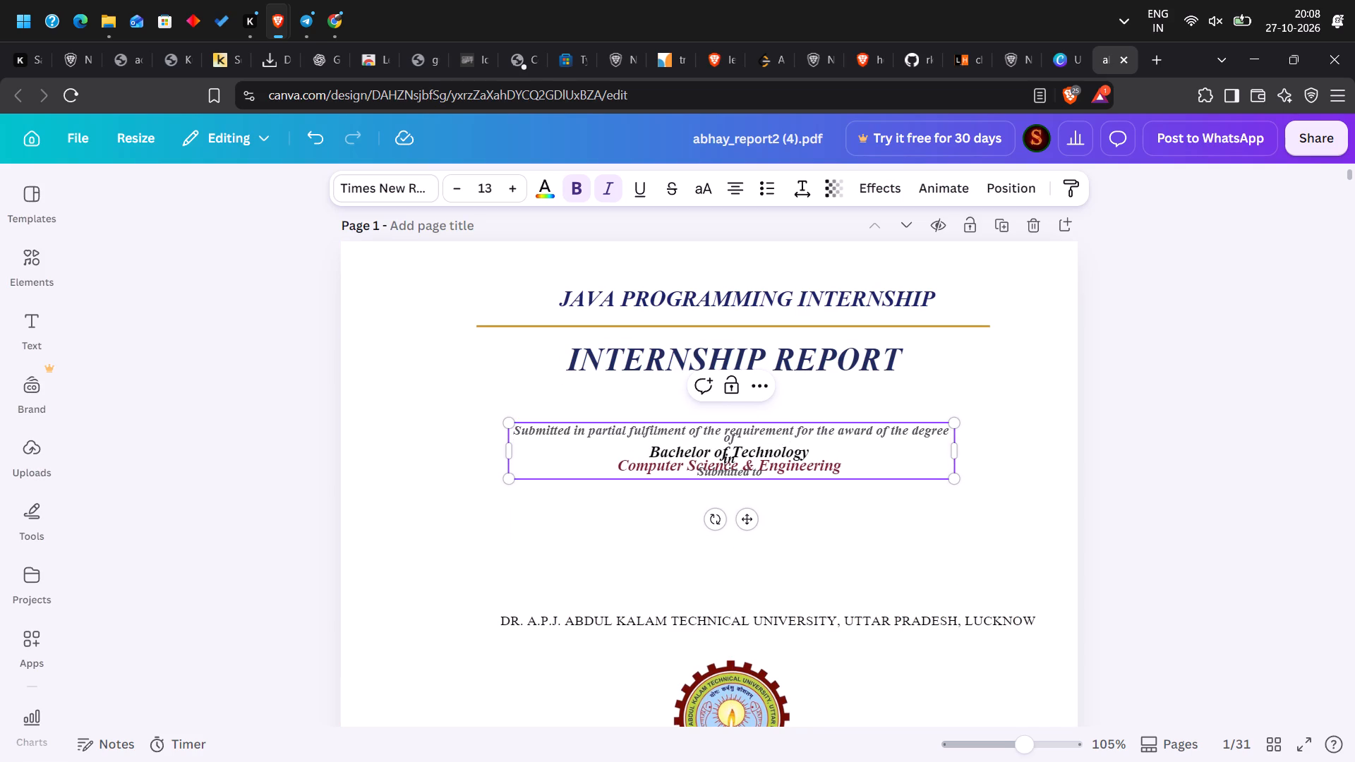
{"action": "key", "text": "Return"}
{"action": "key", "text": "Return"}
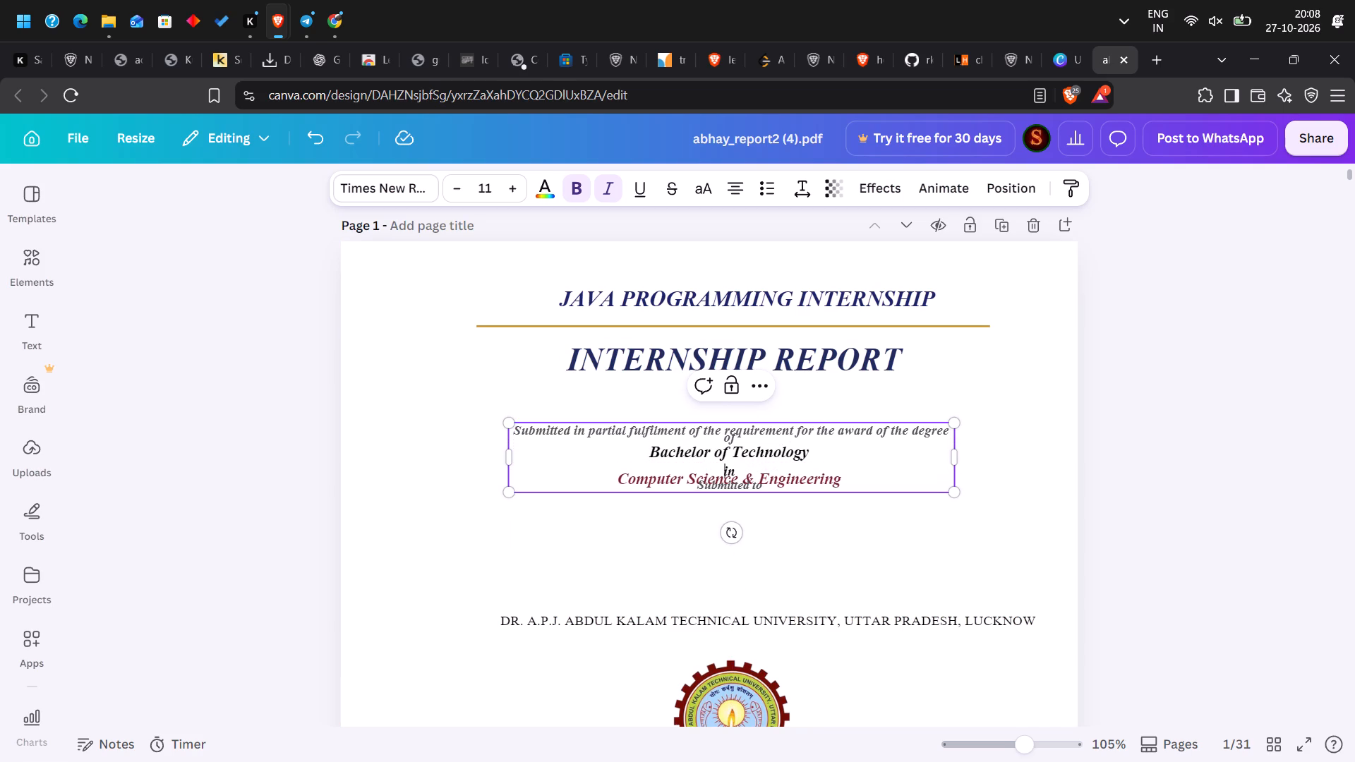
{"action": "key", "text": "BackSpace"}
{"action": "left_click", "coordinate": [613, 468]}
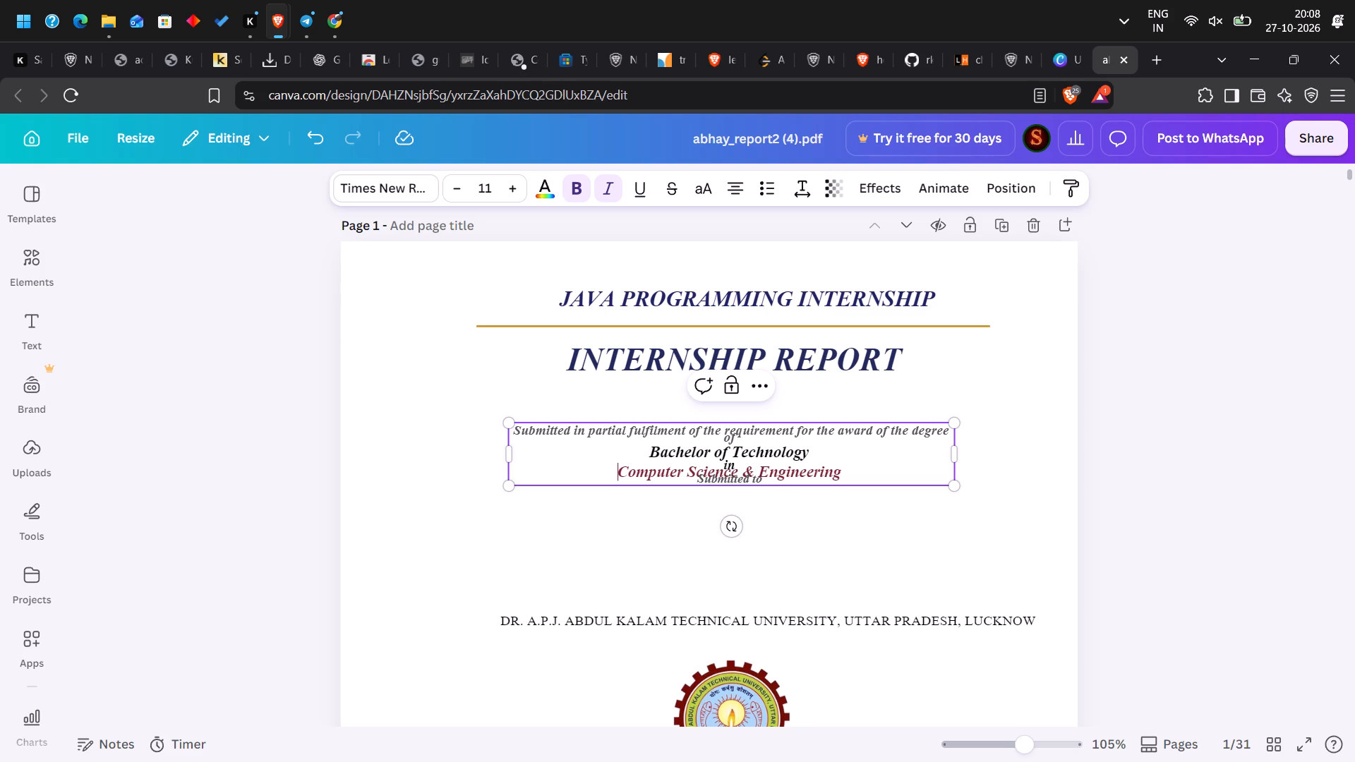
{"action": "key", "text": "Return"}
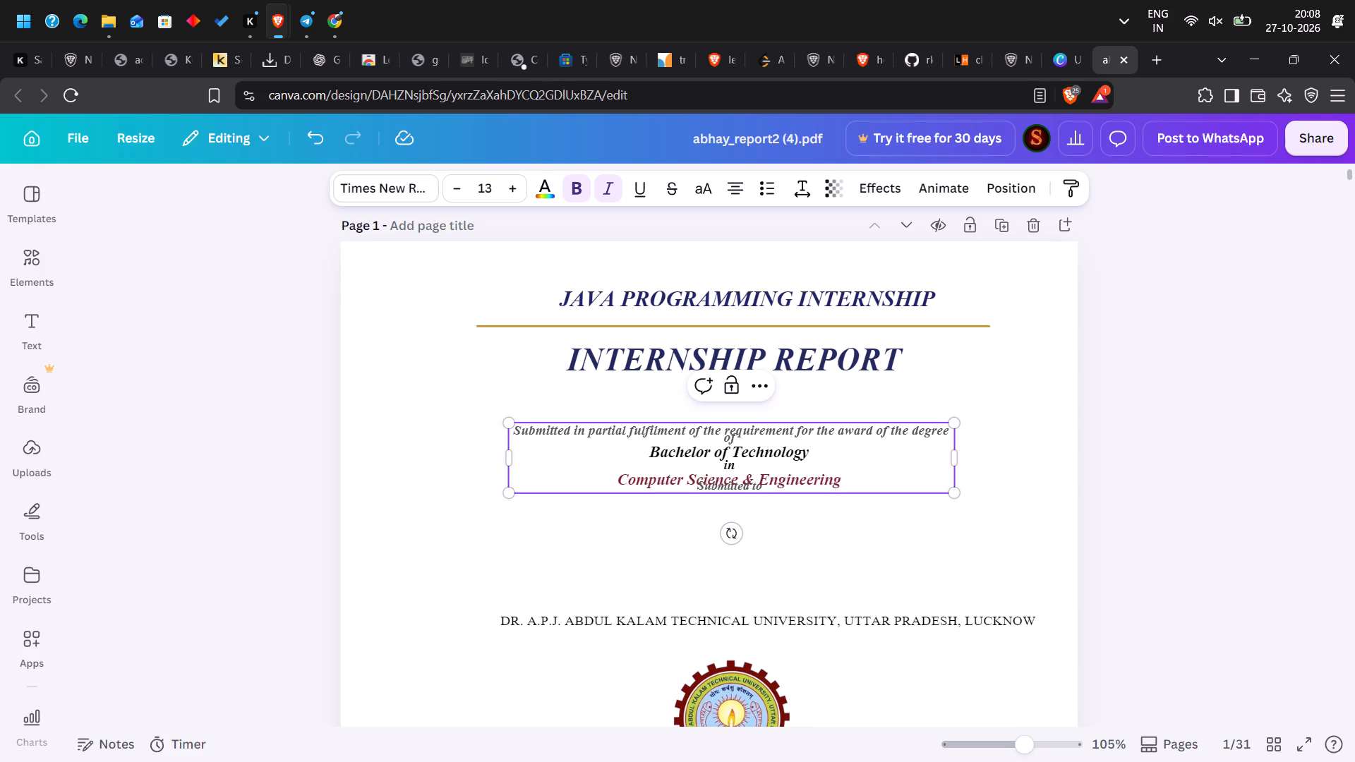
{"action": "left_click", "coordinate": [669, 484]}
{"action": "key", "text": "Return"}
{"action": "key", "text": "Return"}
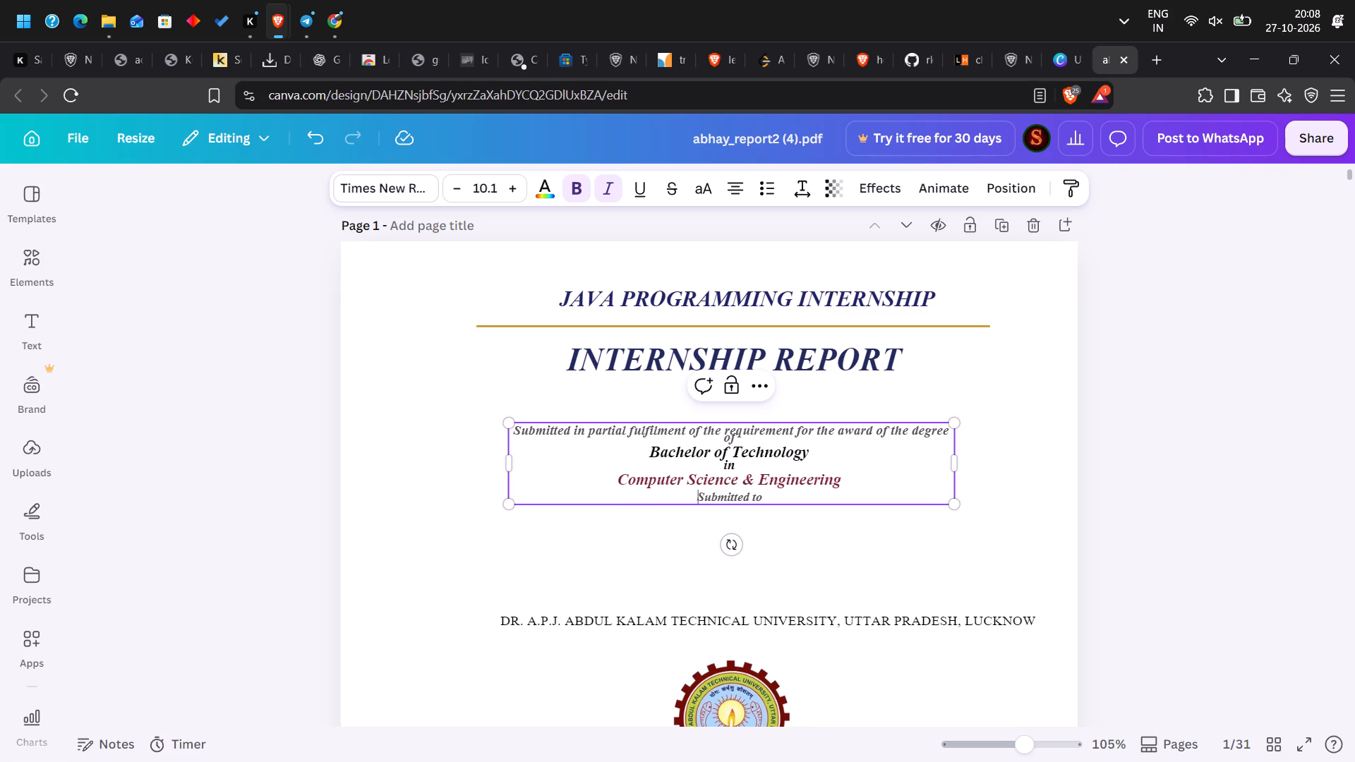
{"action": "left_click", "coordinate": [865, 553]}
Move the "Submitted in partial fulfilment" text block up to just beneath the INTERNSHIP REPORT title, centred under it.
{"action": "left_click_drag", "start_coordinate": [683, 461], "coordinate": [685, 425]}
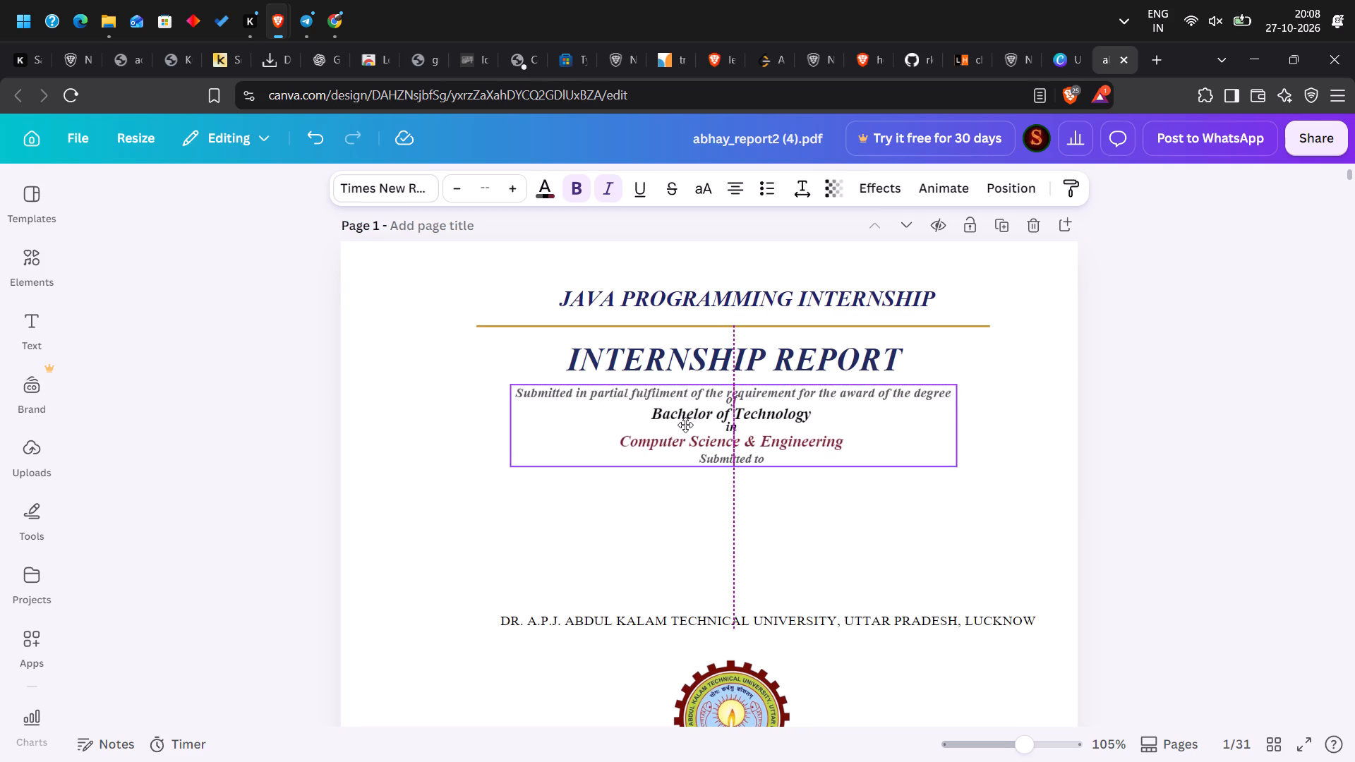
{"action": "left_click_drag", "start_coordinate": [685, 425], "coordinate": [685, 435]}
{"action": "left_click", "coordinate": [1196, 368]}
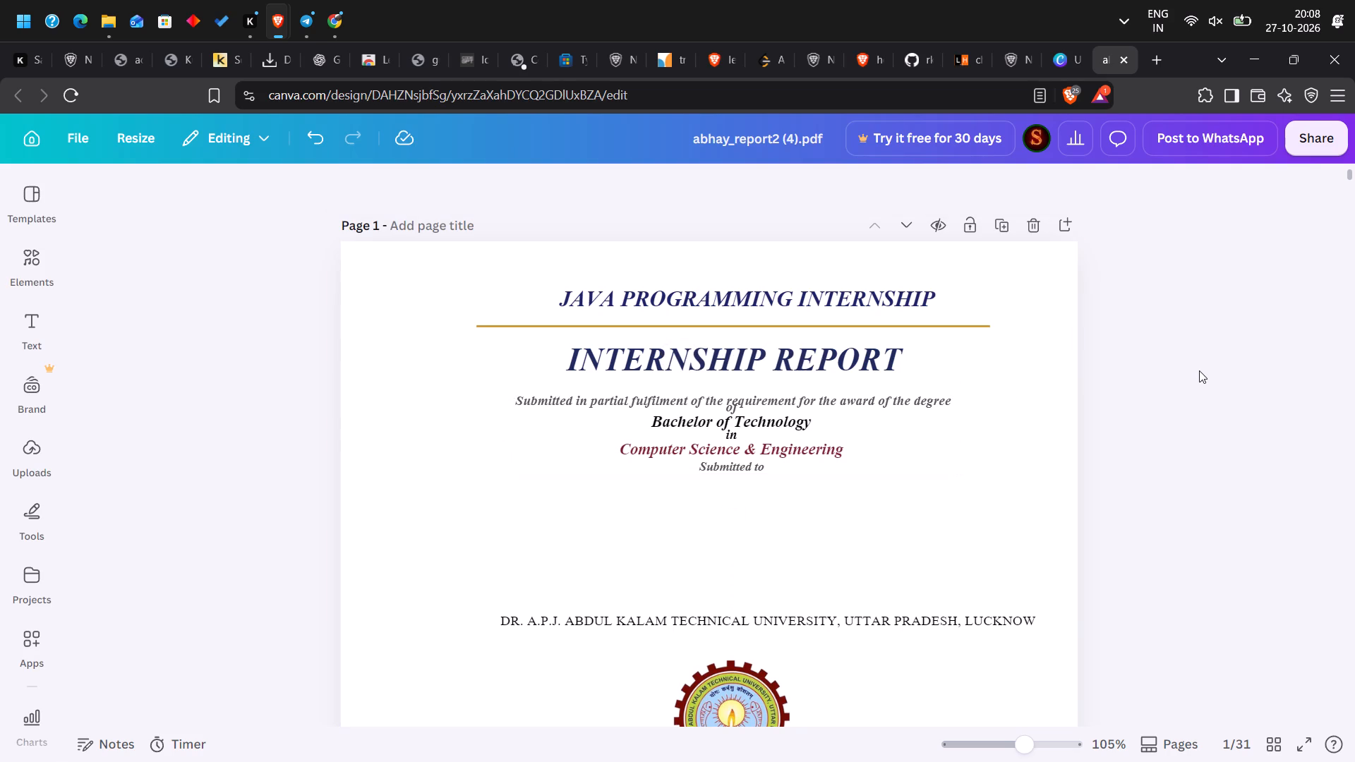
Add line breaks around the word "of" above Bachelor of Technology to space it out from the neighbouring lines.
{"action": "left_click", "coordinate": [743, 404]}
{"action": "left_click", "coordinate": [707, 413]}
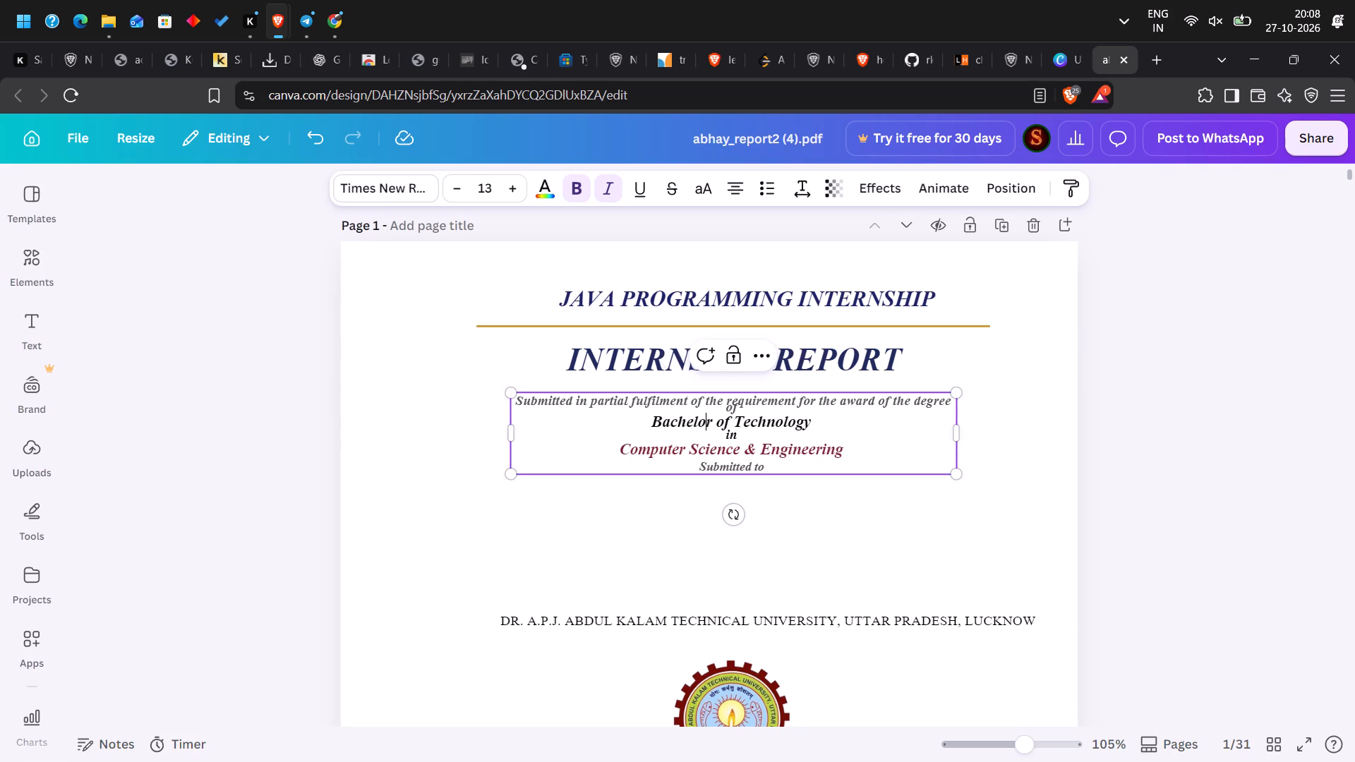
{"action": "left_click", "coordinate": [721, 409]}
{"action": "key", "text": "Return"}
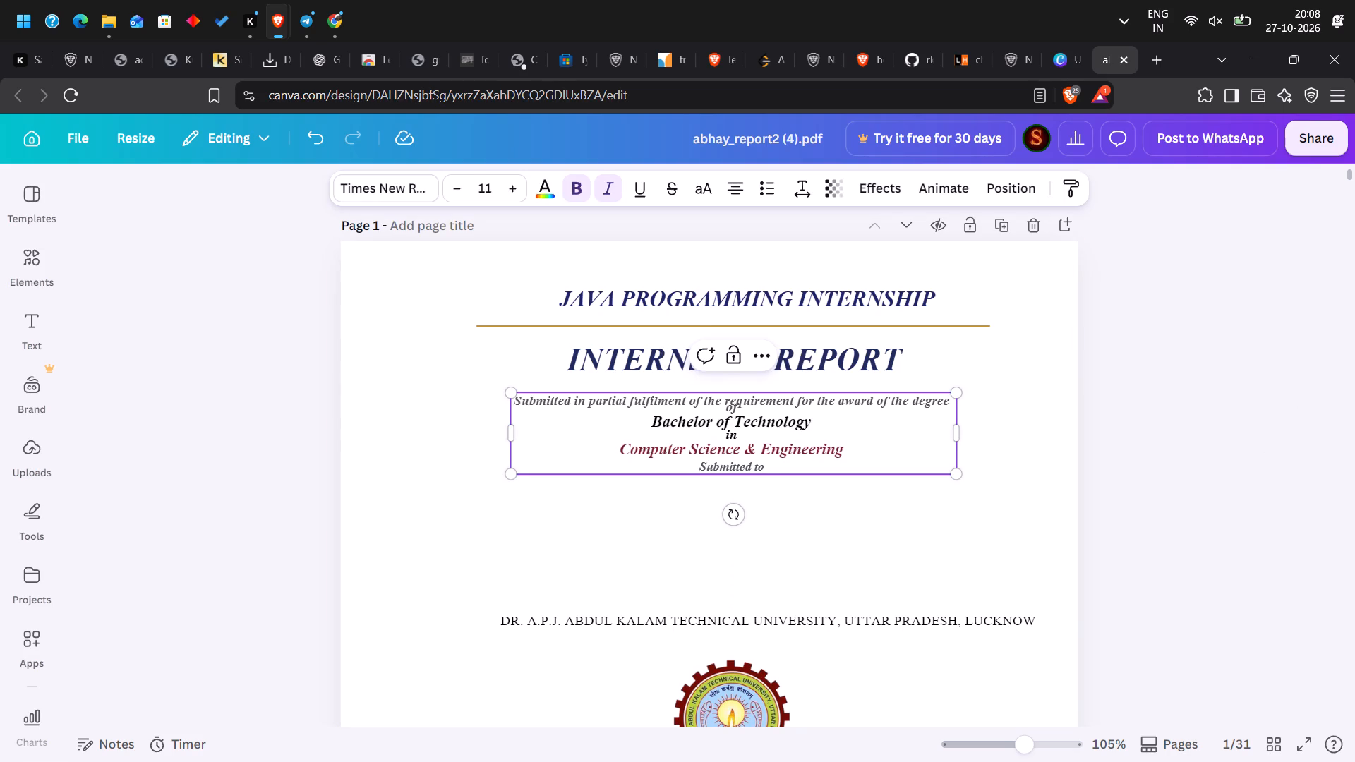
{"action": "key", "text": "Return"}
{"action": "left_click", "coordinate": [1074, 389]}
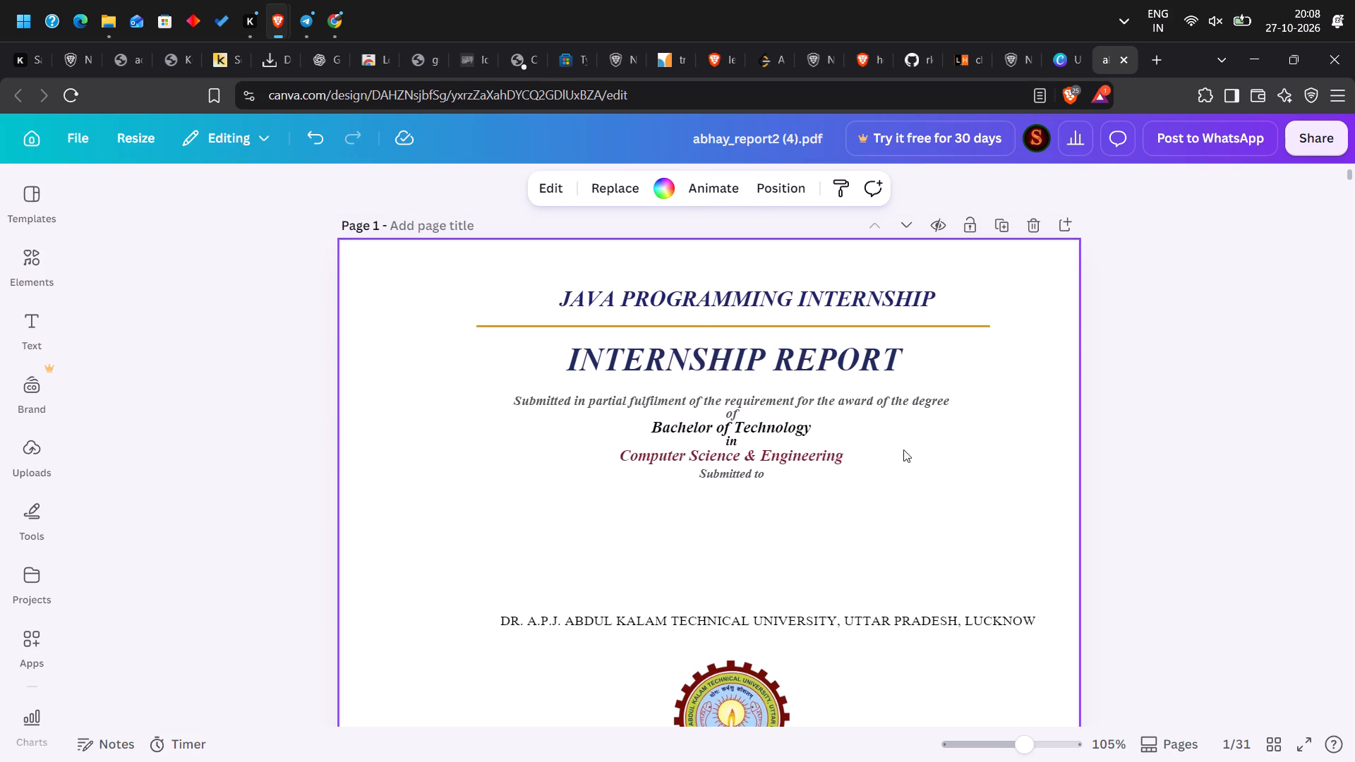
Move the DR. A.P.J. ABDUL KALAM TECHNICAL UNIVERSITY line up beneath "Submitted to" and shift it left so its full text is centred.
{"action": "scroll", "coordinate": [730, 550], "scroll_direction": "down", "scroll_amount": 2}
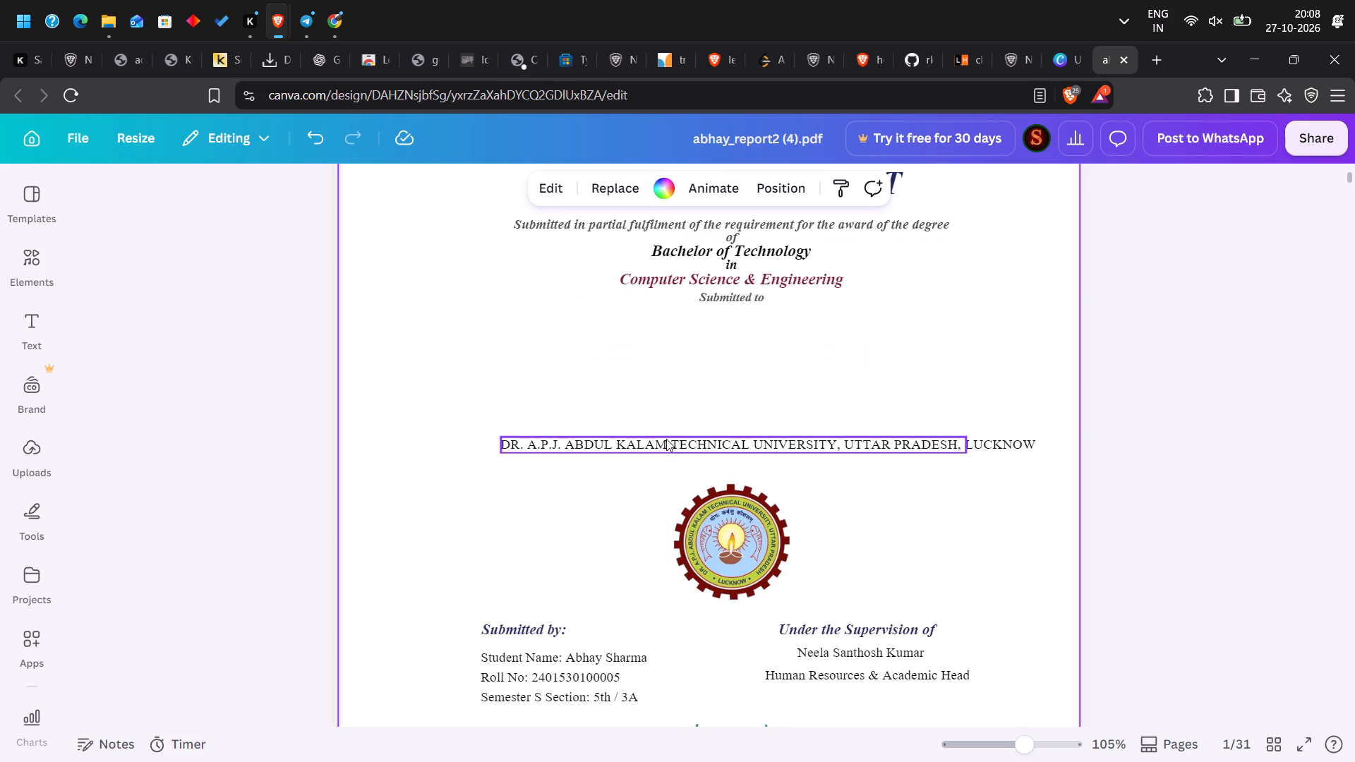
{"action": "scroll", "coordinate": [666, 438], "scroll_direction": "up", "scroll_amount": 2}
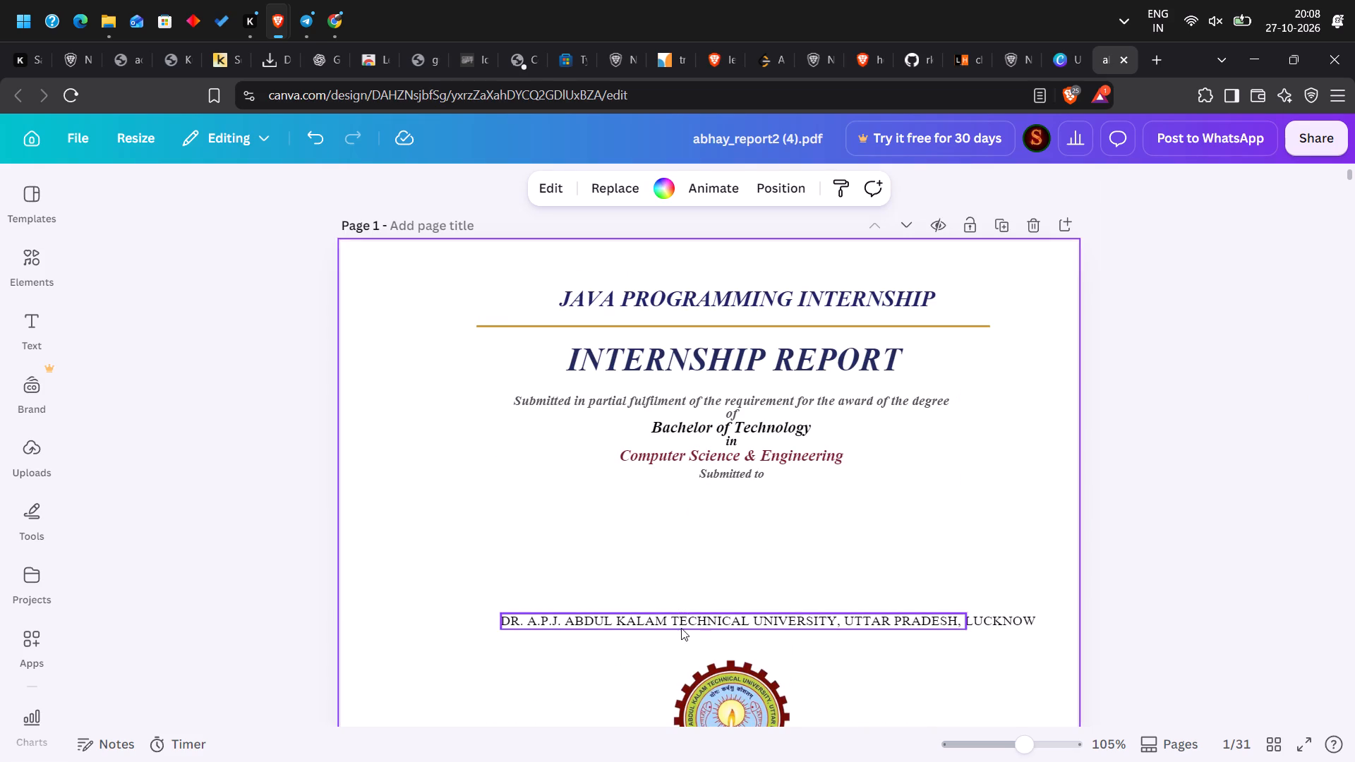
{"action": "left_click_drag", "start_coordinate": [680, 623], "coordinate": [668, 535]}
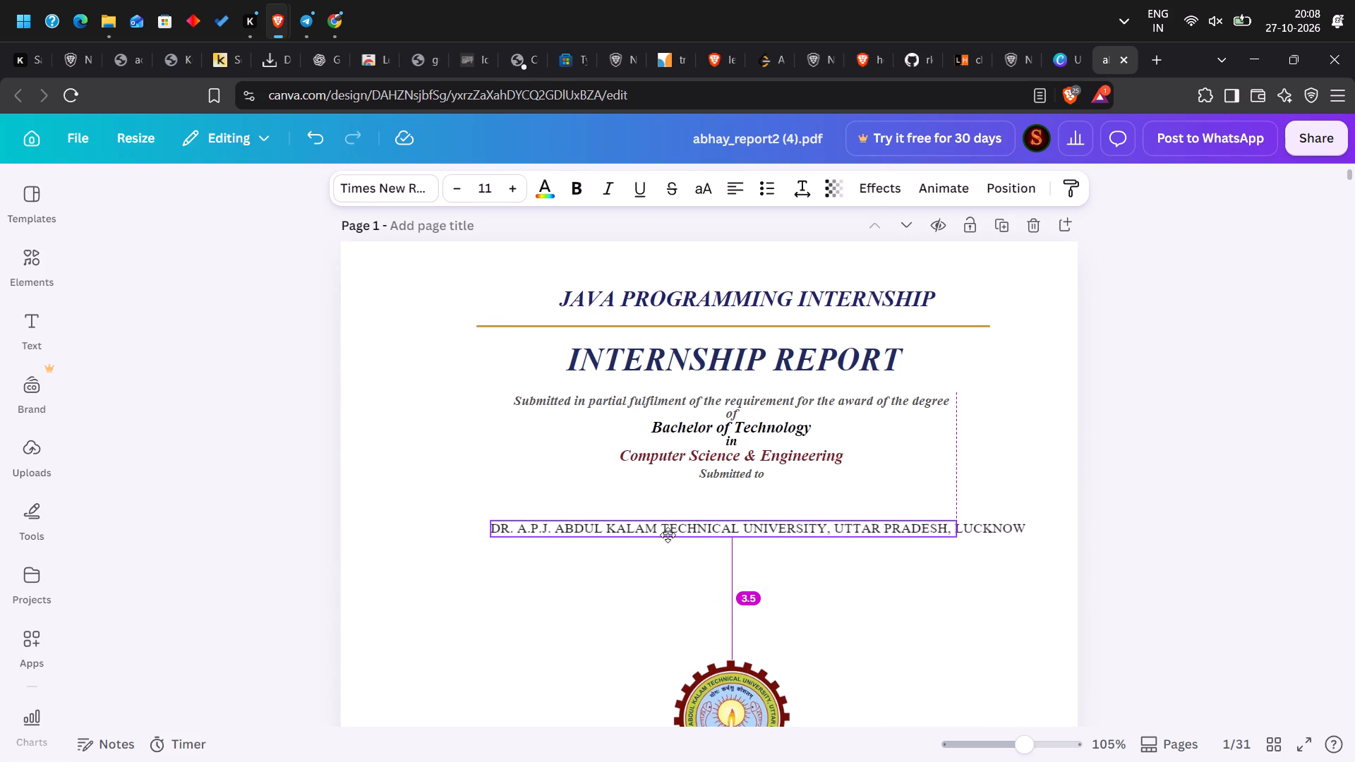
{"action": "left_click_drag", "start_coordinate": [668, 535], "coordinate": [651, 525]}
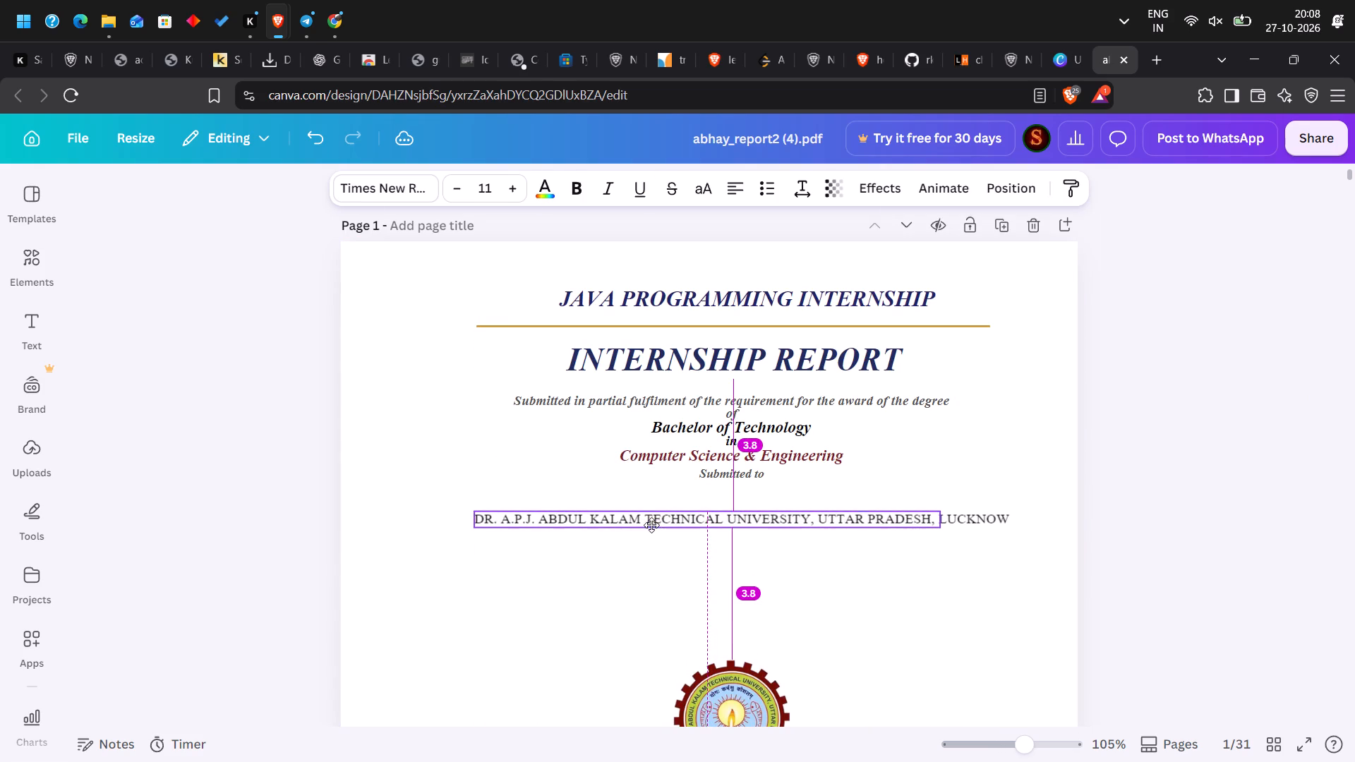
{"action": "left_click_drag", "start_coordinate": [651, 525], "coordinate": [646, 524]}
Move the round university emblem up, closer beneath the university name line.
{"action": "scroll", "coordinate": [682, 576], "scroll_direction": "down", "scroll_amount": 3}
{"action": "left_click", "coordinate": [727, 453]}
{"action": "left_click_drag", "start_coordinate": [727, 453], "coordinate": [723, 373]}
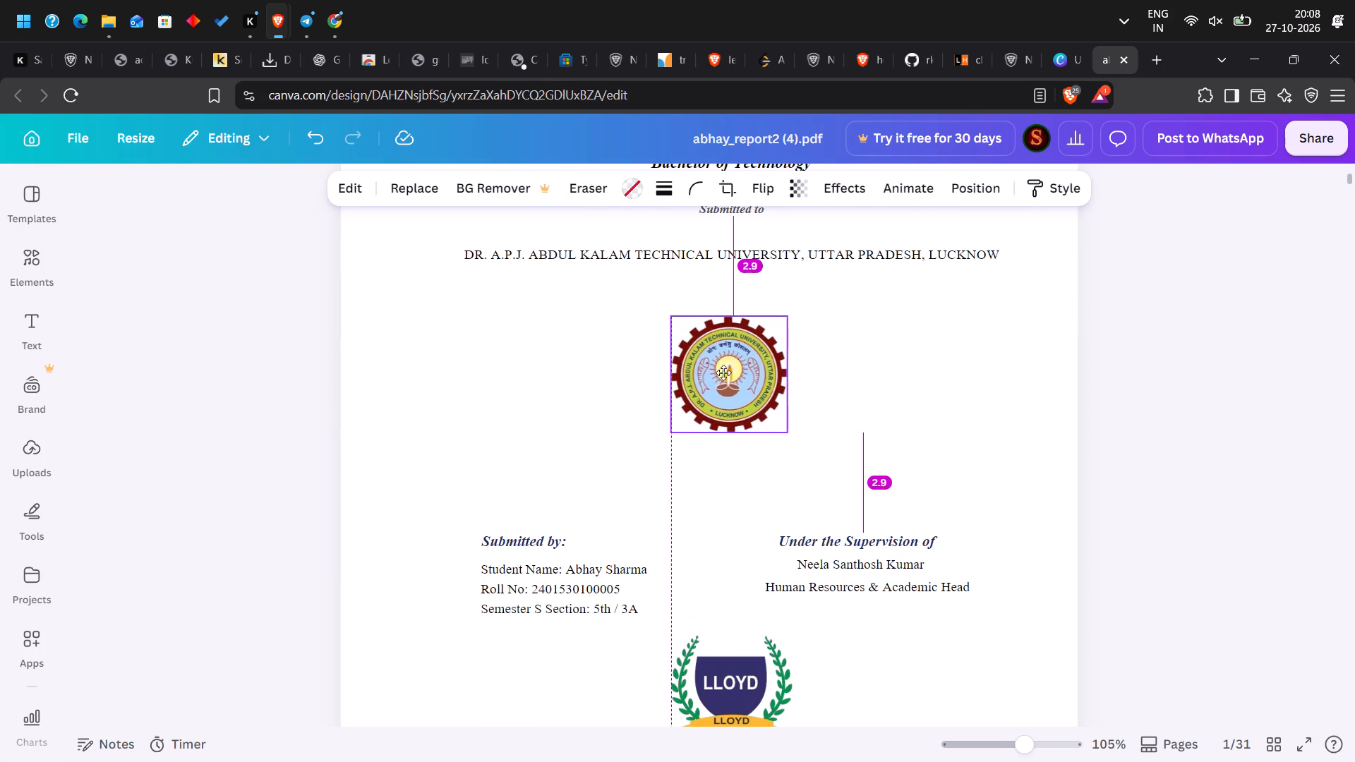
{"action": "left_click_drag", "start_coordinate": [723, 373], "coordinate": [721, 359]}
Replace the student's name in the Submitted by details with the new student's full name, keeping a space before Roll No.
{"action": "left_click", "coordinate": [624, 572]}
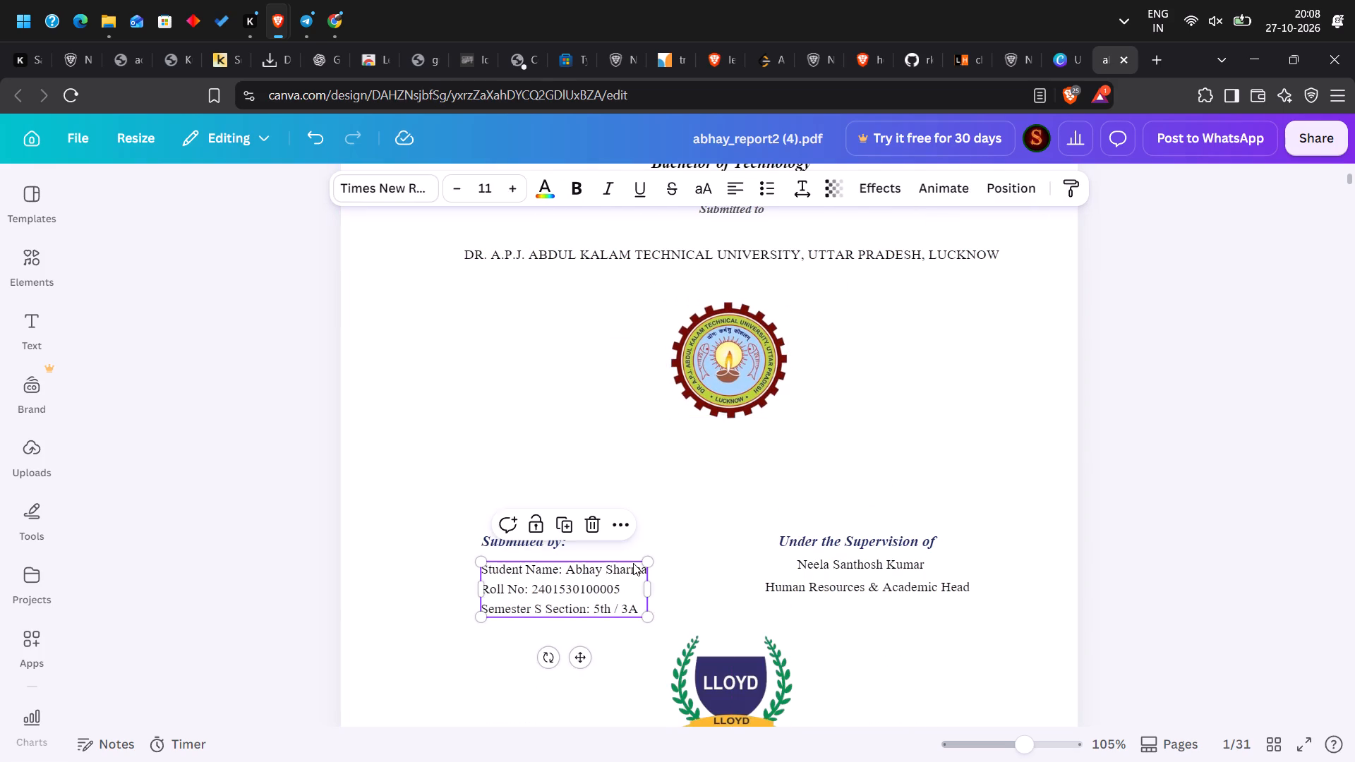
{"action": "left_click", "coordinate": [633, 563]}
{"action": "left_click", "coordinate": [621, 569]}
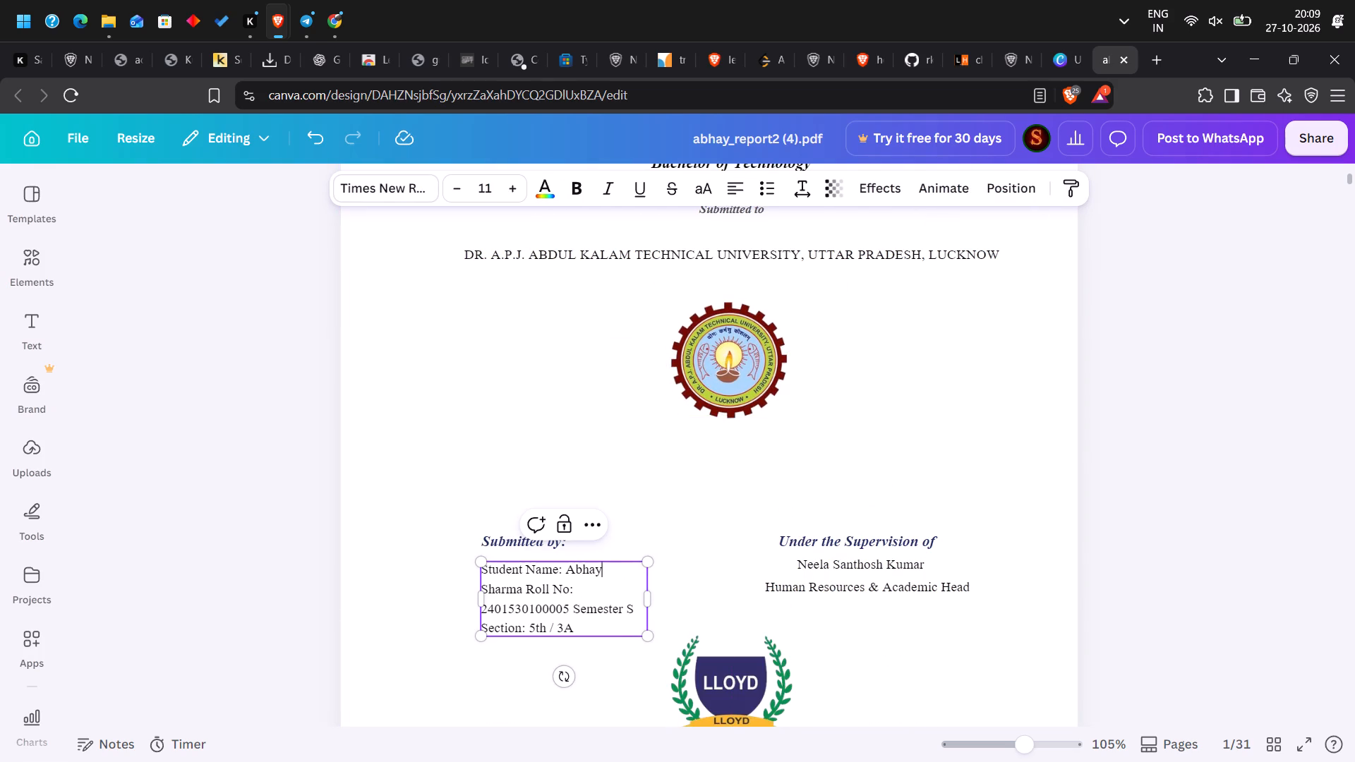
{"action": "left_click", "coordinate": [524, 588]}
{"action": "key", "text": "Return"}
{"action": "key", "text": "Return"}
{"action": "key", "text": "Return"}
{"action": "key", "text": "BackSpace"}
{"action": "key", "text": "BackSpace"}
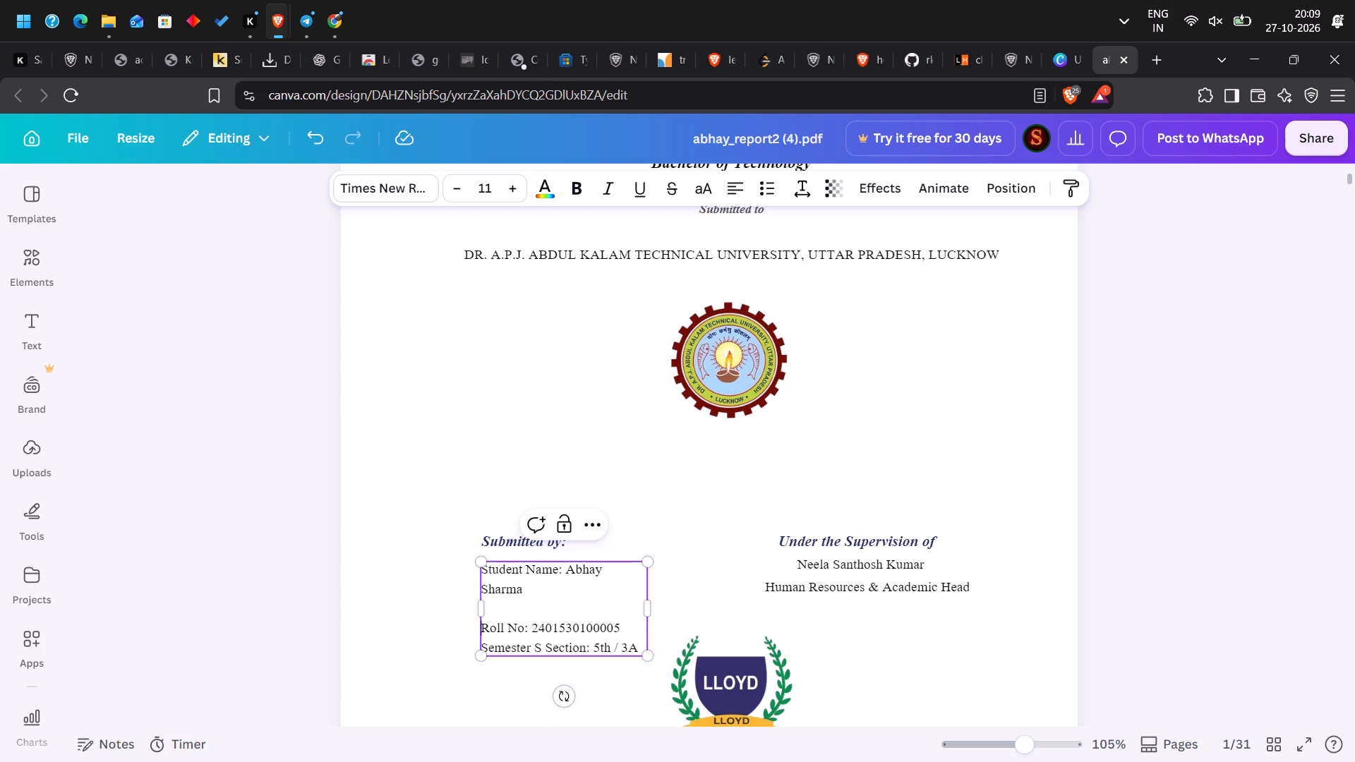
{"action": "key", "text": "BackSpace"}
{"action": "key", "text": "BackSpace"}
{"action": "key", "text": "BackSpace"}
{"action": "key", "text": "BackSpace"}
{"action": "key", "text": "BackSpace"}
{"action": "key", "text": "BackSpace"}
{"action": "key", "text": "BackSpace"}
{"action": "key", "text": "BackSpace"}
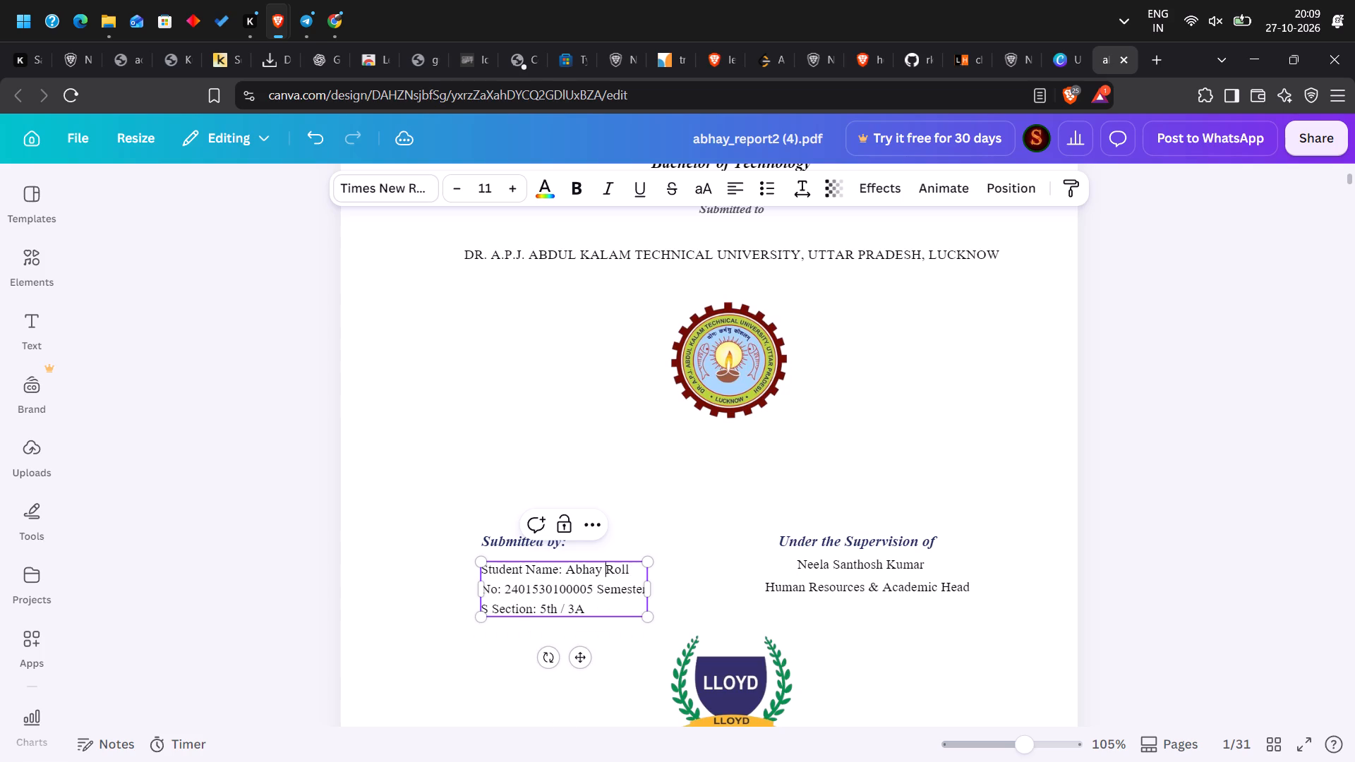
{"action": "key", "text": "BackSpace"}
{"action": "key", "text": "BackSpace"}
{"action": "key", "text": "BackSpace"}
{"action": "key", "text": "BackSpace"}
{"action": "key", "text": "BackSpace"}
{"action": "key", "text": "BackSpace"}
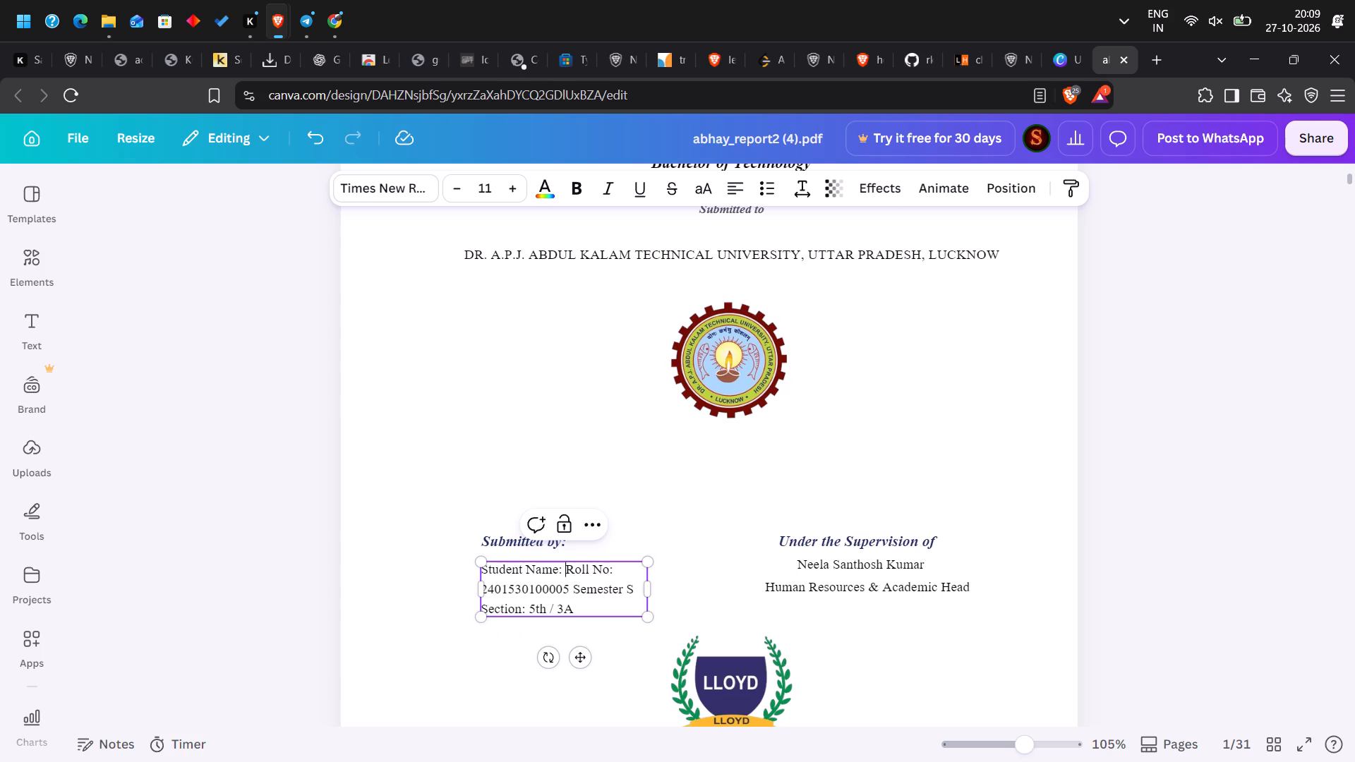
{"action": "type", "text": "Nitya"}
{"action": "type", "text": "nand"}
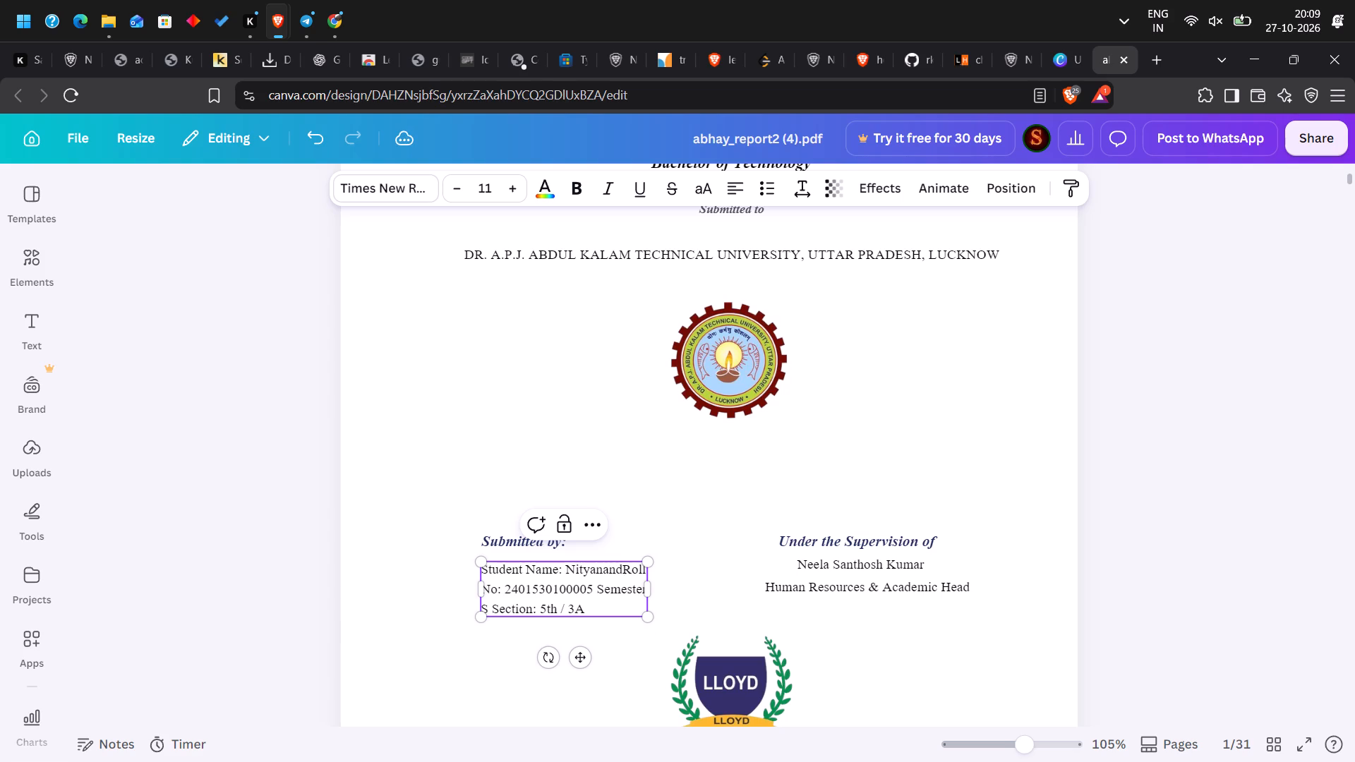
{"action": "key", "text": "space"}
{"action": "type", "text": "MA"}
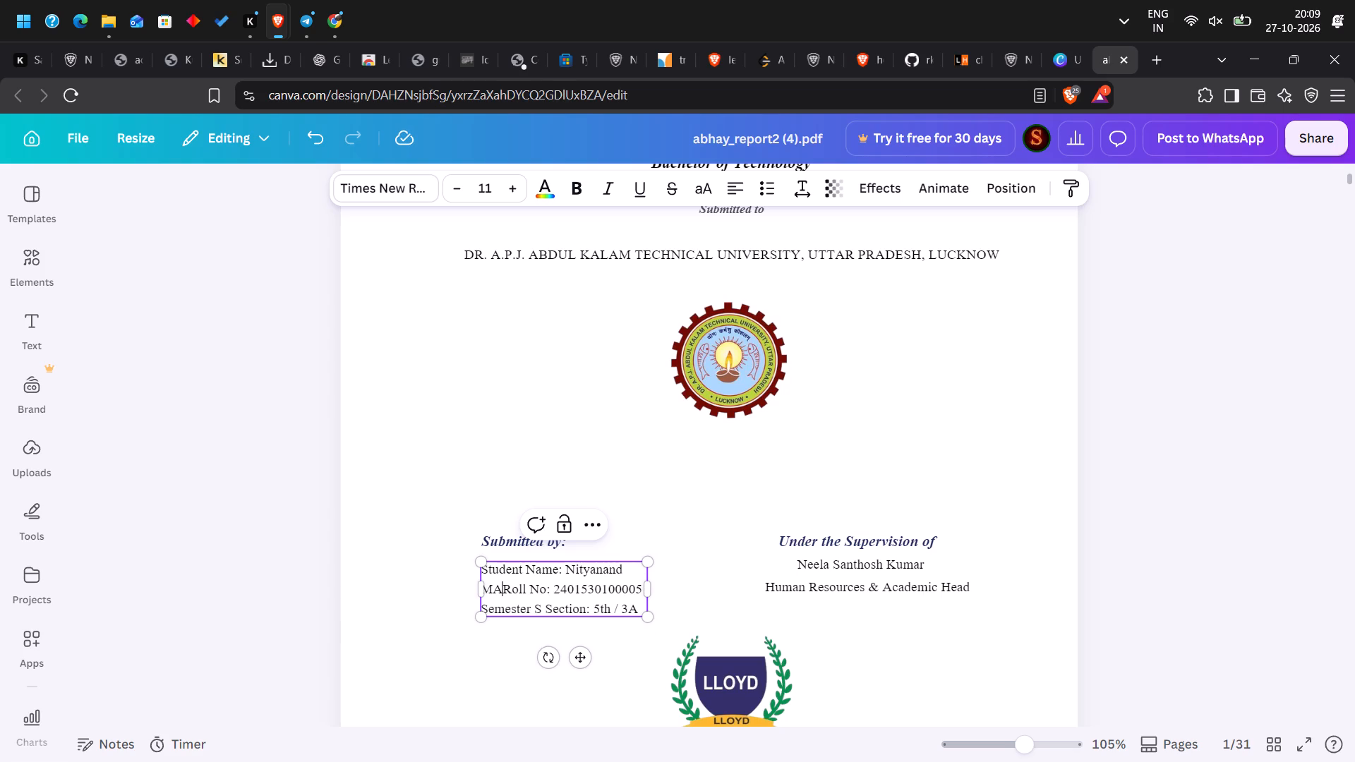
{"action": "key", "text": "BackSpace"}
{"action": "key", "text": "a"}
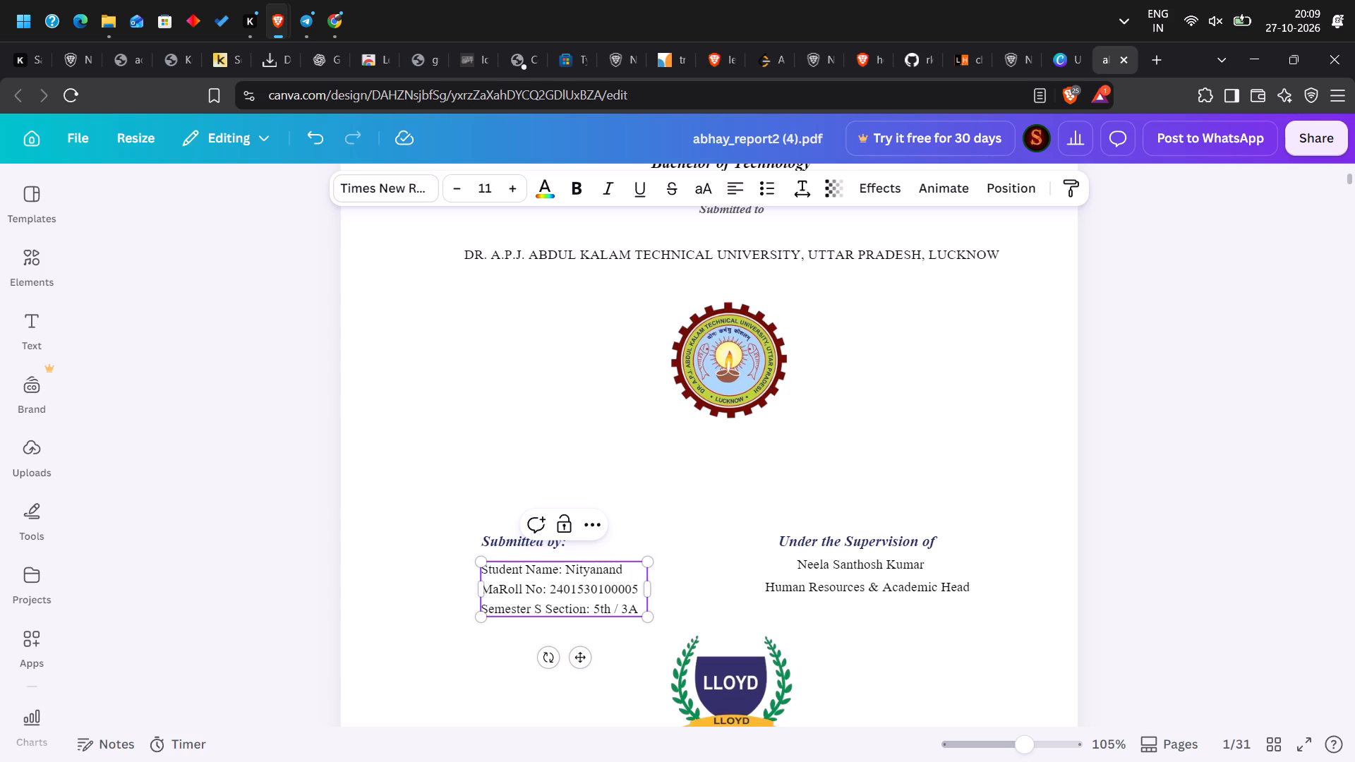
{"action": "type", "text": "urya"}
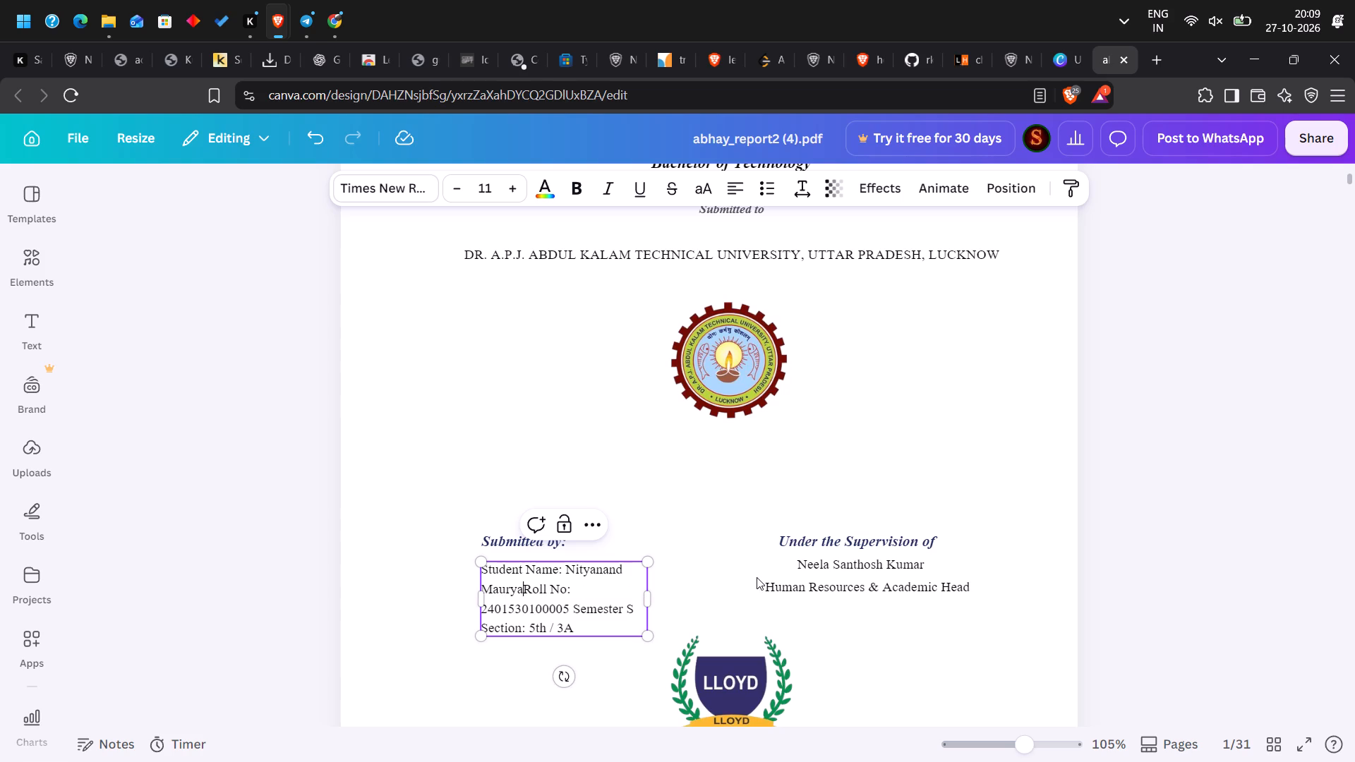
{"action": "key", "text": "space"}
{"action": "left_click", "coordinate": [695, 418]}
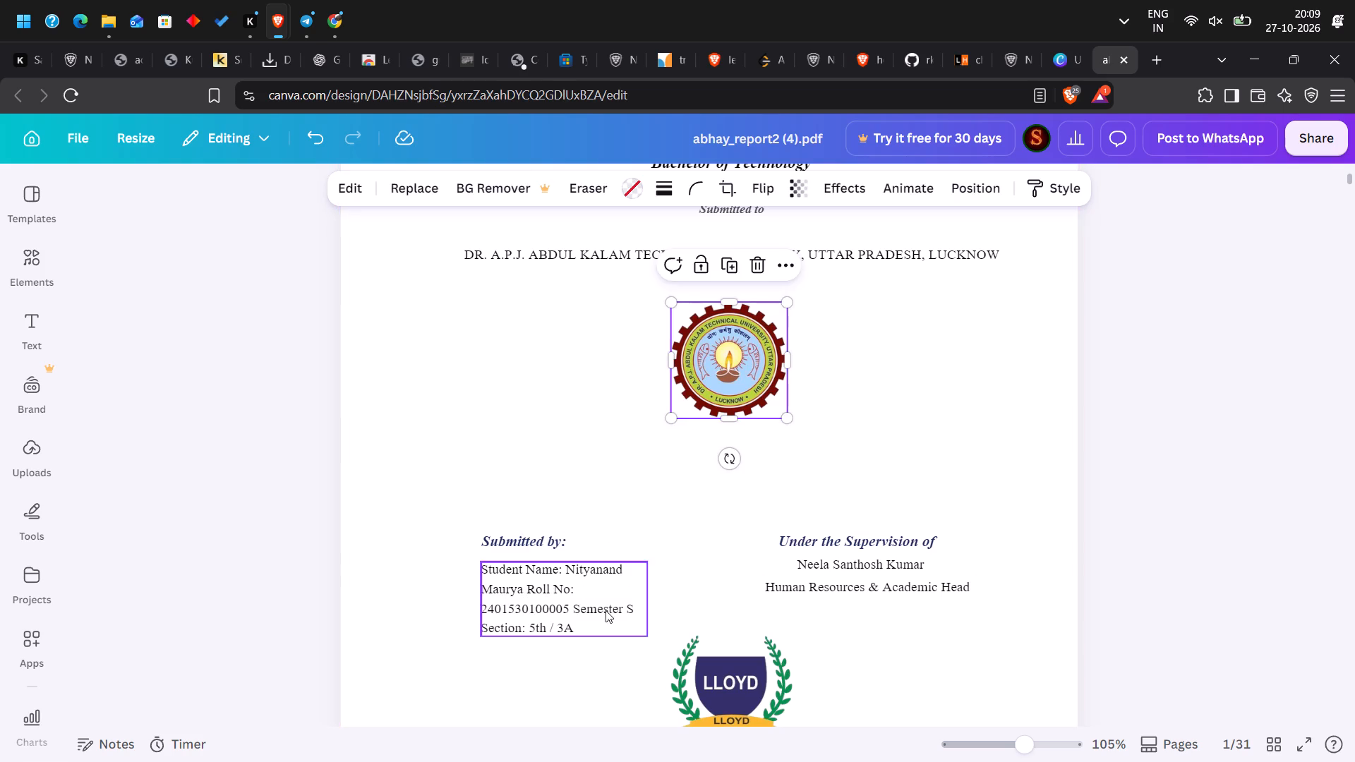
Widen the student details text box so the name fits on one line, and shift it slightly left beneath the Submitted by heading.
{"action": "left_click", "coordinate": [548, 627]}
{"action": "left_click_drag", "start_coordinate": [654, 599], "coordinate": [678, 597]}
{"action": "left_click", "coordinate": [681, 453]}
{"action": "left_click_drag", "start_coordinate": [573, 606], "coordinate": [549, 605]}
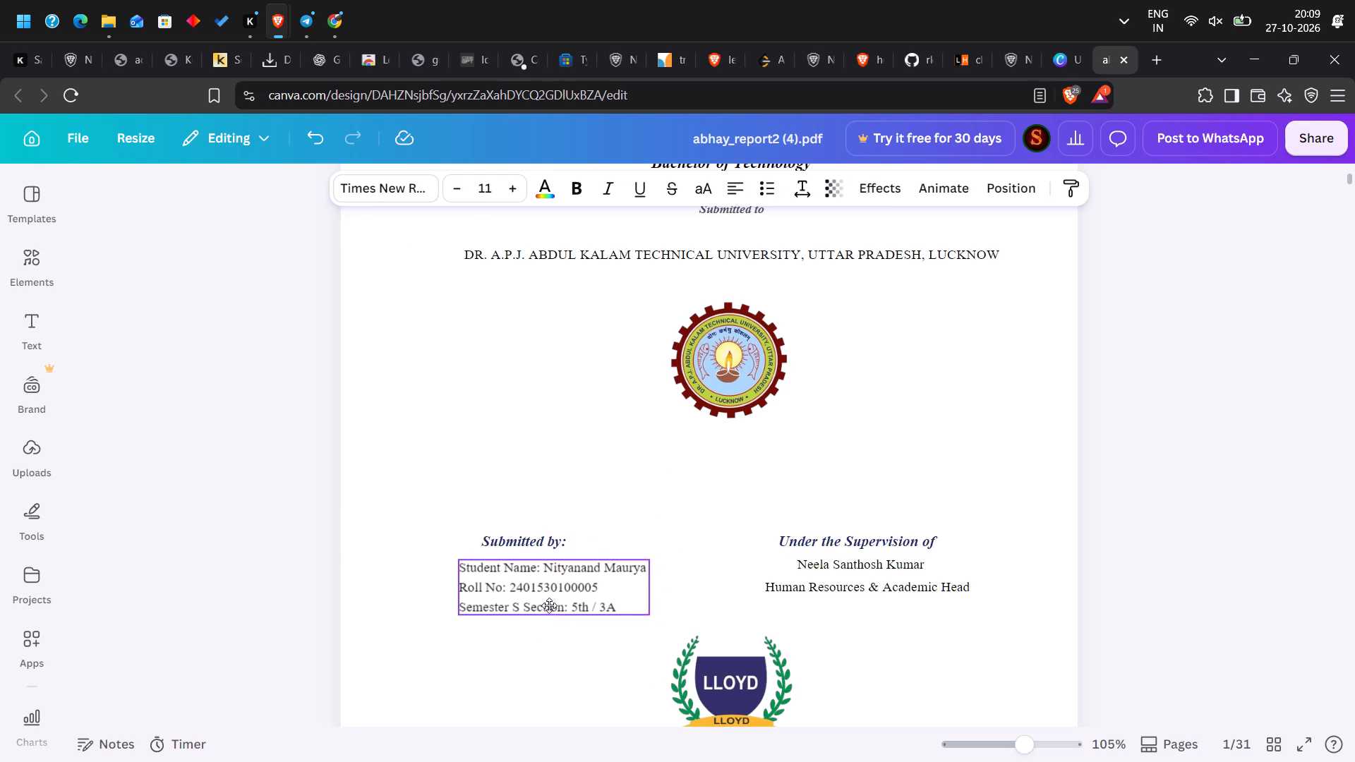
{"action": "left_click_drag", "start_coordinate": [549, 605], "coordinate": [548, 607]}
{"action": "scroll", "coordinate": [672, 539], "scroll_direction": "down", "scroll_amount": 3}
{"action": "scroll", "coordinate": [672, 539], "scroll_direction": "up", "scroll_amount": 3}
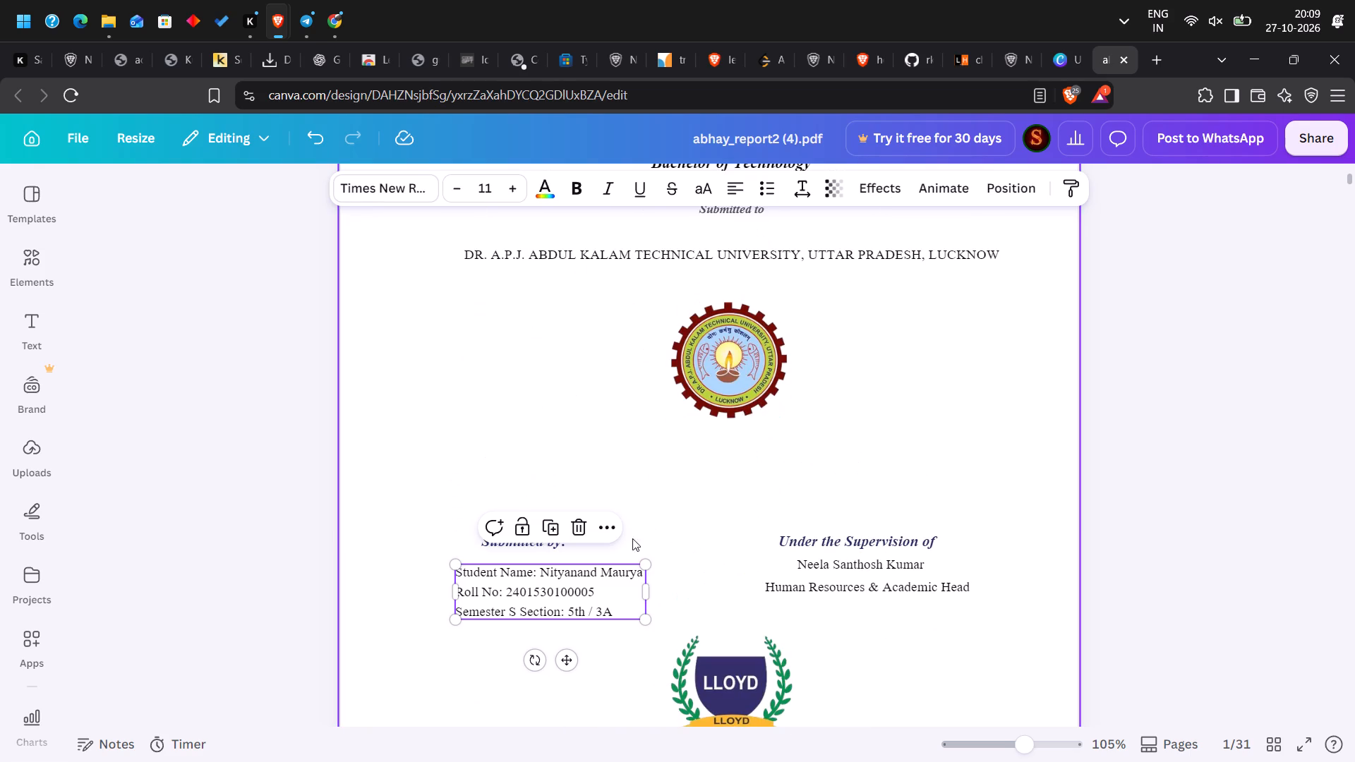
Replace the last three digits of the roll number in the student details with those of the new student.
{"action": "left_click", "coordinate": [601, 591]}
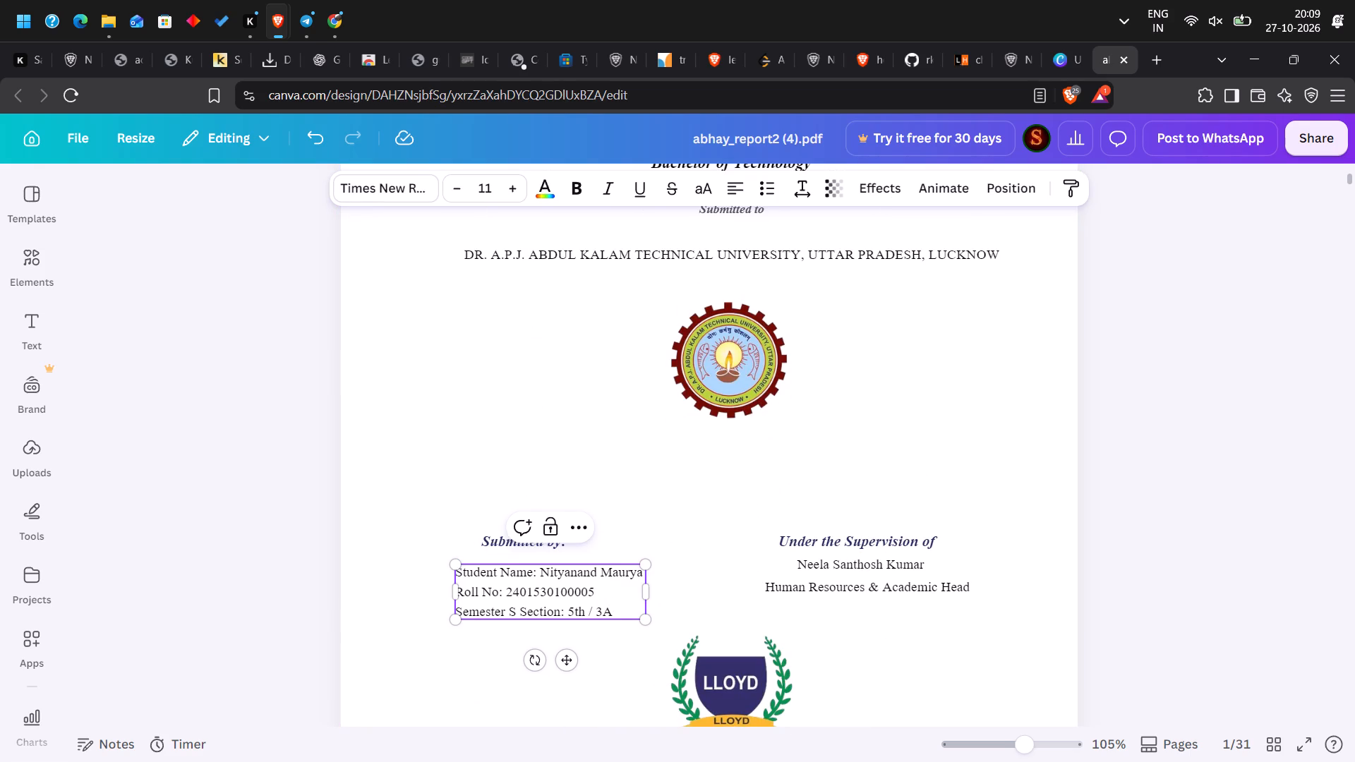
{"action": "key", "text": "BackSpace"}
{"action": "key", "text": "BackSpace"}
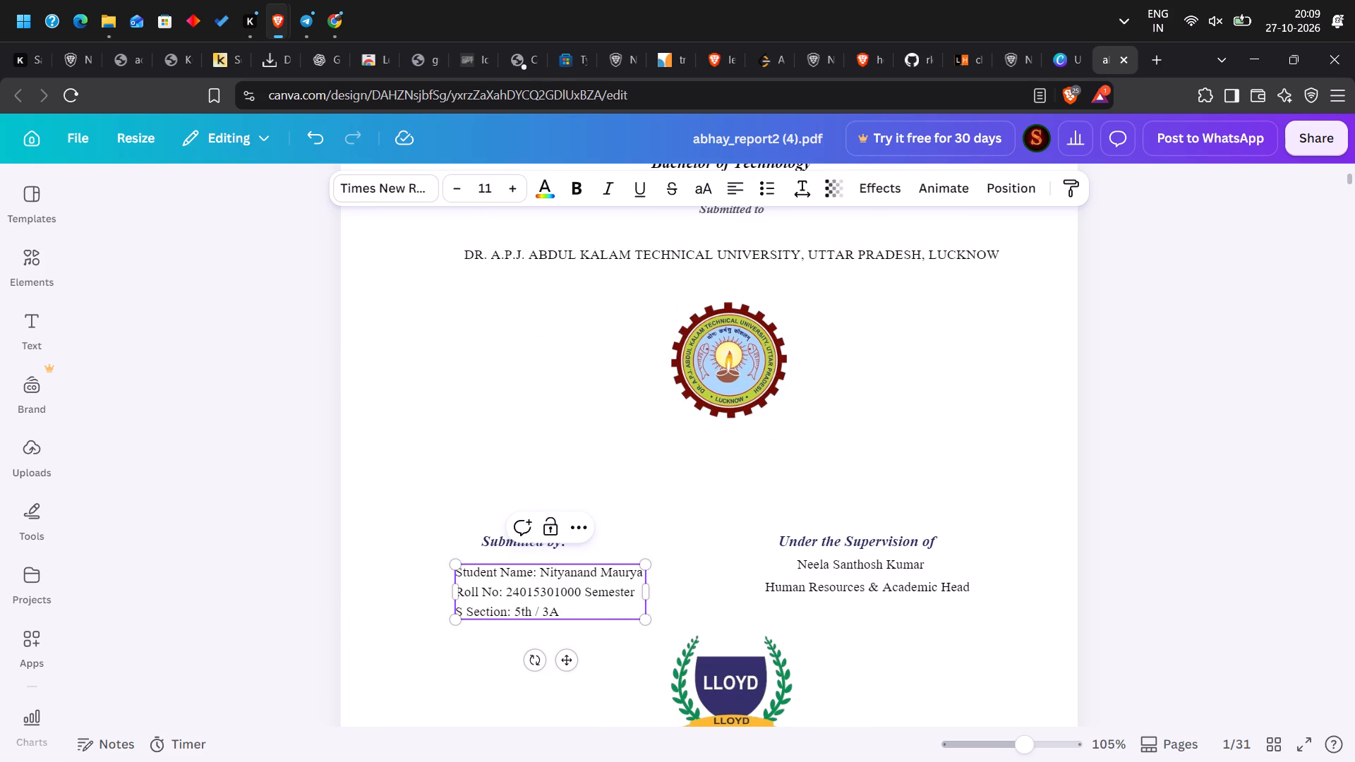
{"action": "key", "text": "BackSpace"}
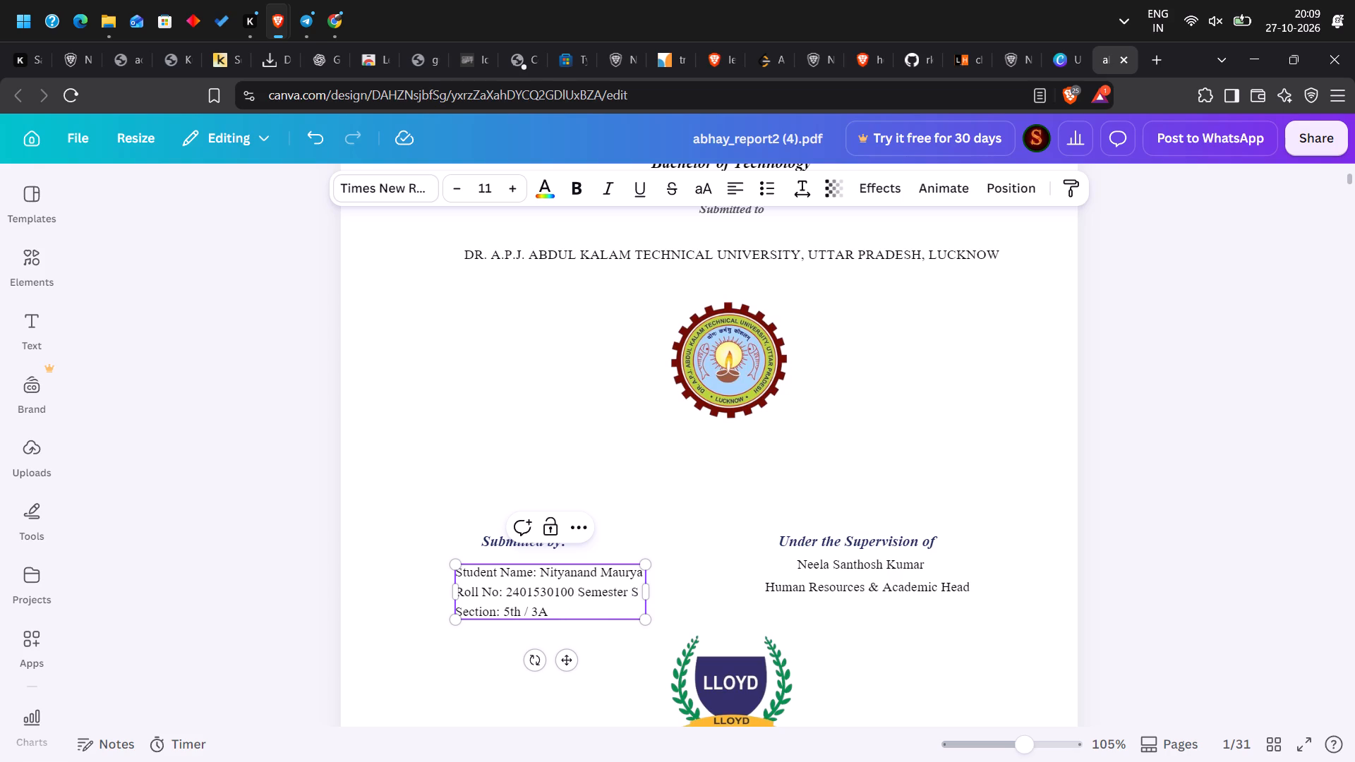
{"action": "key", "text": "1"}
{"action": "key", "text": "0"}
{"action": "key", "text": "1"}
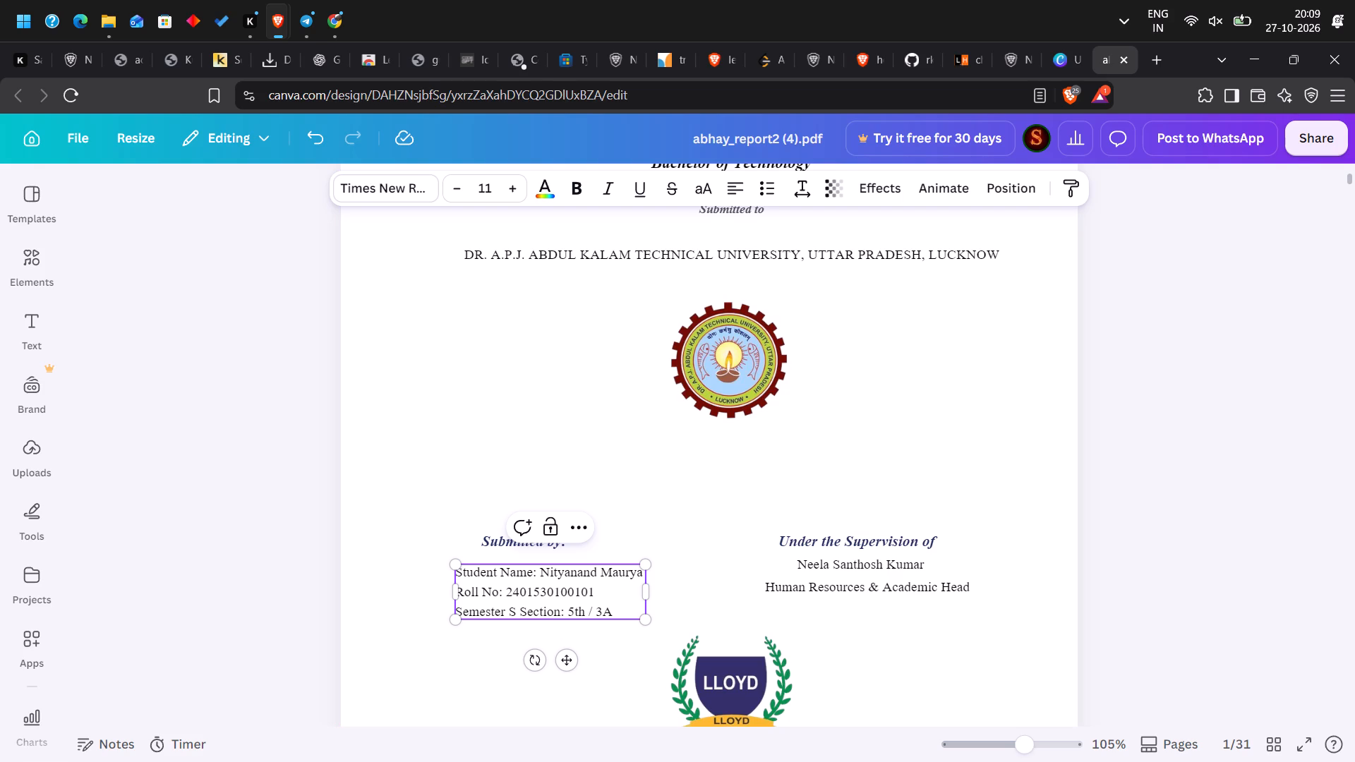
Change the section in the student details from A to B so it reads 5th / 3B.
{"action": "left_click", "coordinate": [620, 611]}
{"action": "key", "text": "BackSpace"}
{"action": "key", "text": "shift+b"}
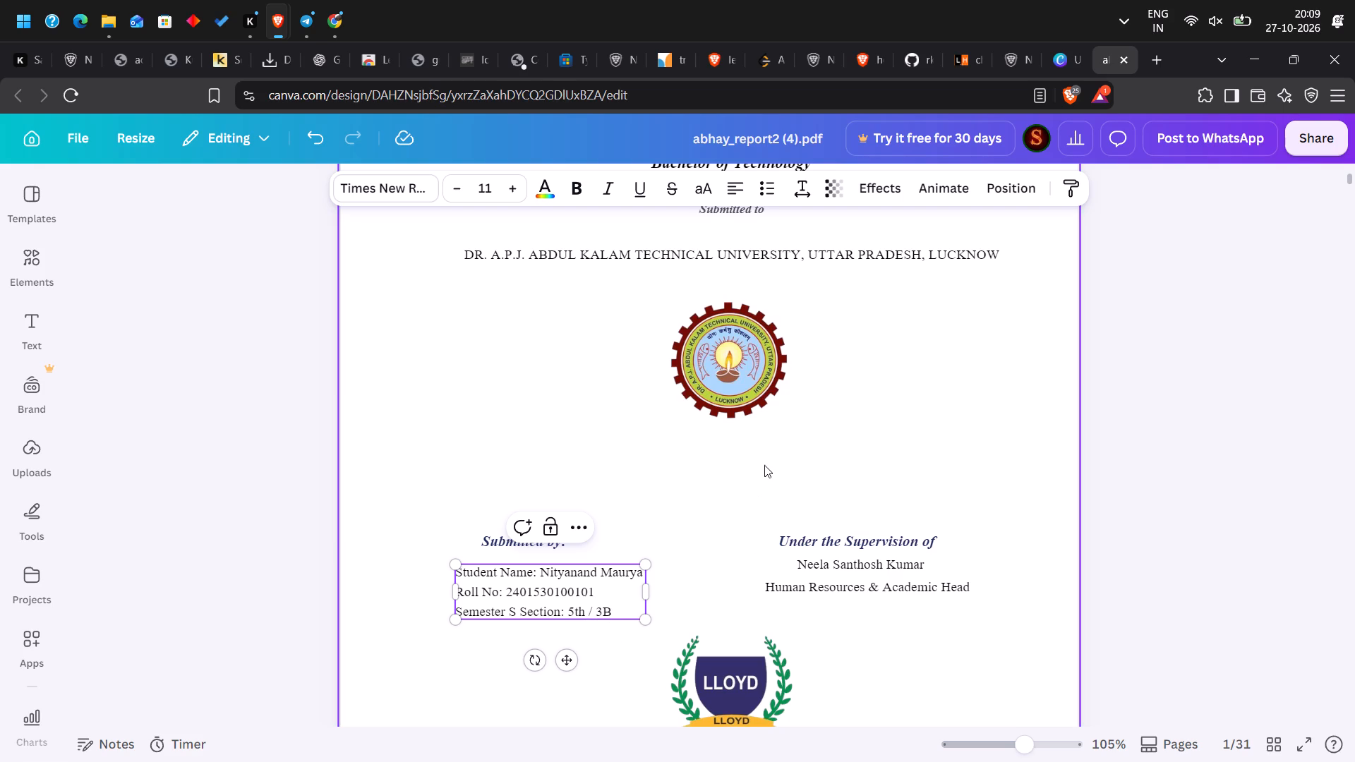
{"action": "left_click", "coordinate": [800, 479]}
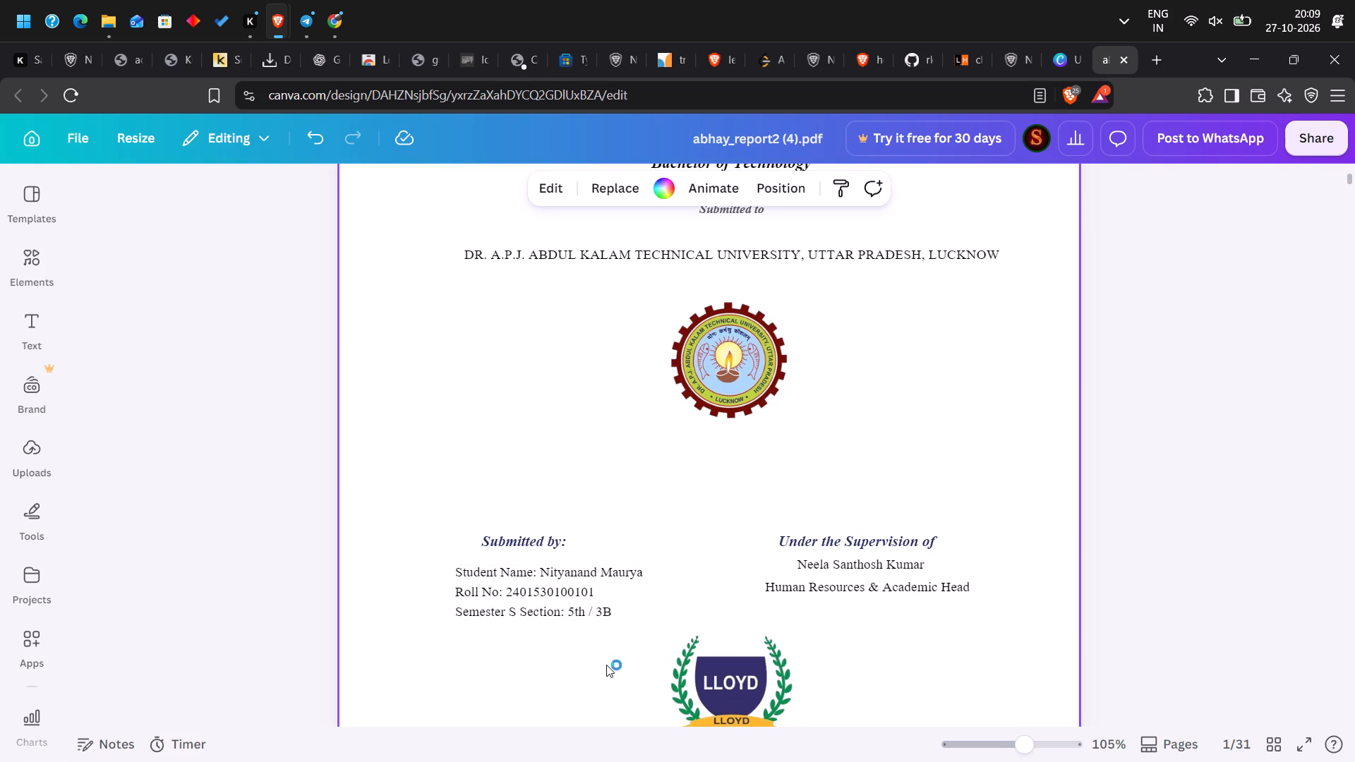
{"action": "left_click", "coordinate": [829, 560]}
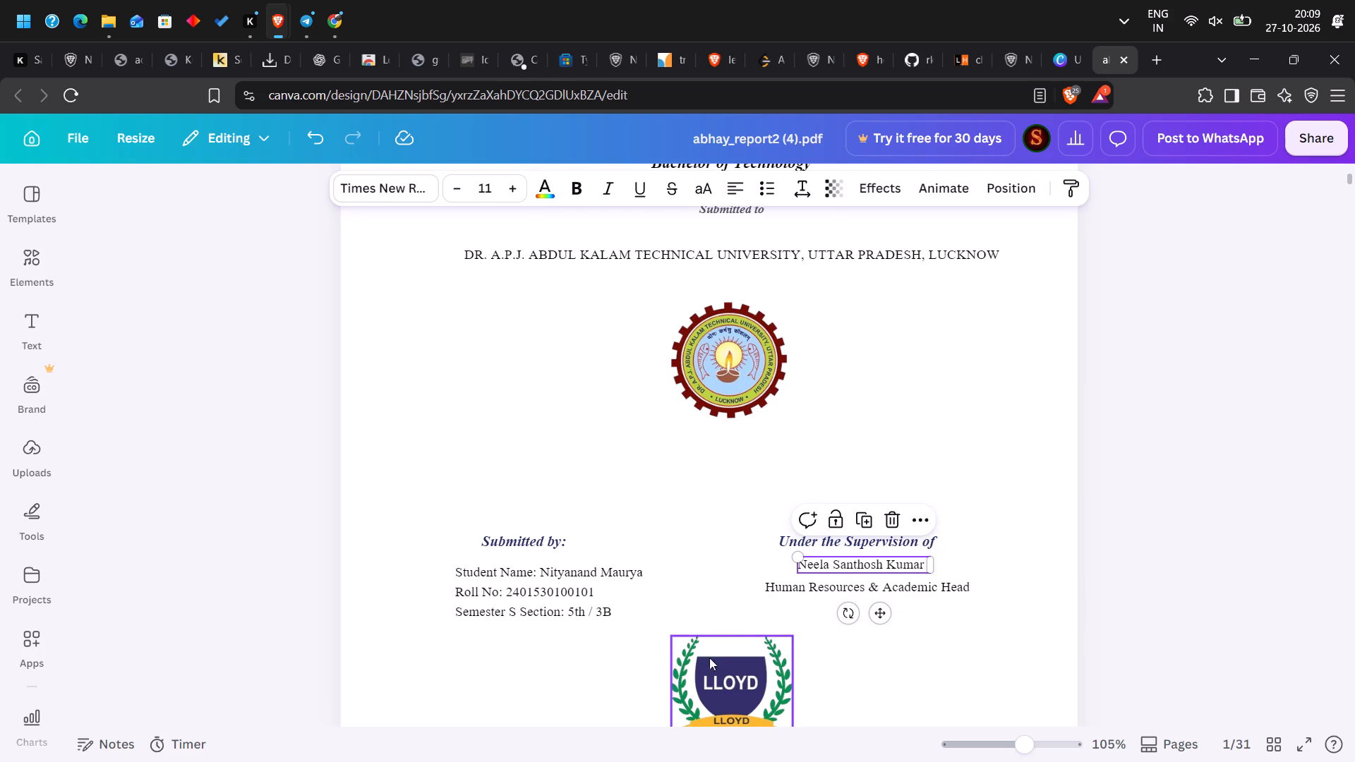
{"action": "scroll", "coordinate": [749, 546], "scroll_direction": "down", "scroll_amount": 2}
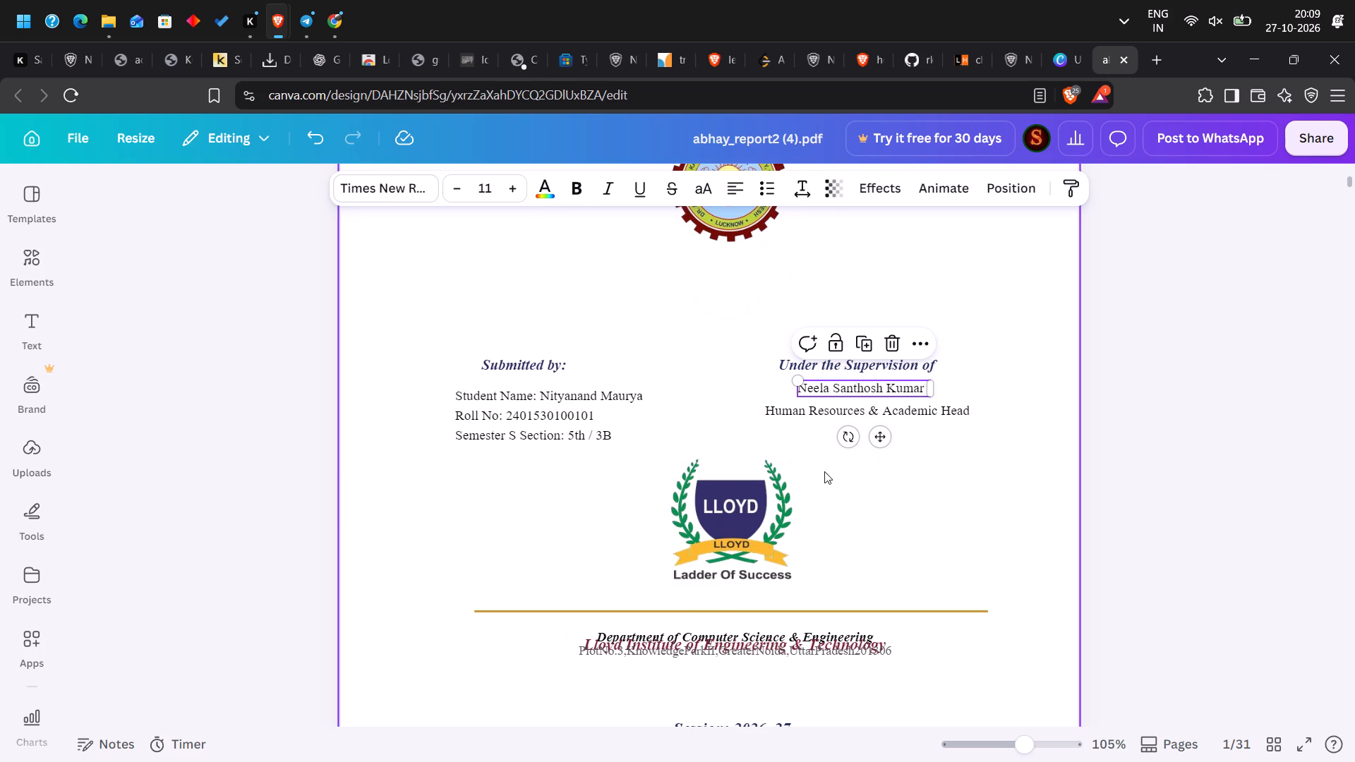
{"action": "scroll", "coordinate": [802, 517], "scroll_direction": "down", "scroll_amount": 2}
Add line breaks in the degree statement to space out of, Bachelor of Technology, in, Computer Science & Engineering and Submitted to.
{"action": "scroll", "coordinate": [799, 525], "scroll_direction": "up", "scroll_amount": 9}
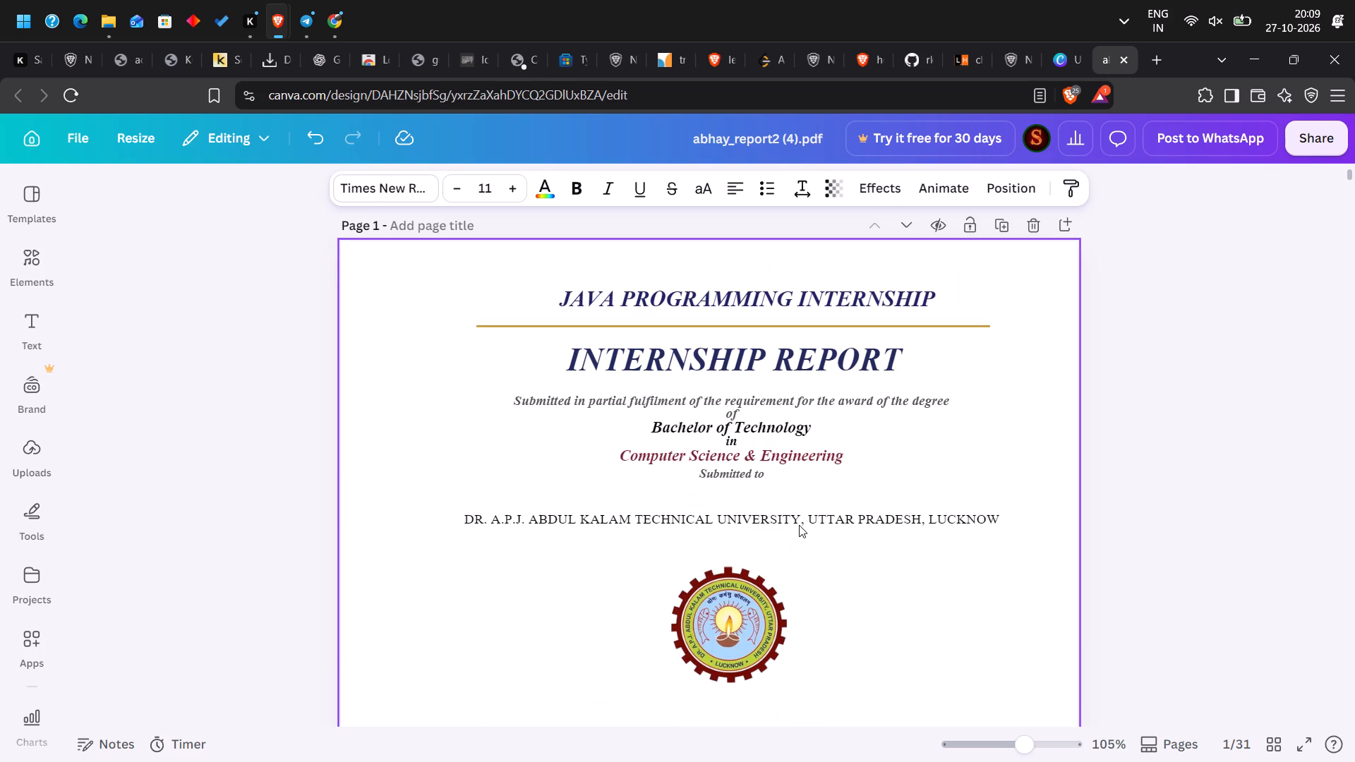
{"action": "left_click", "coordinate": [723, 407]}
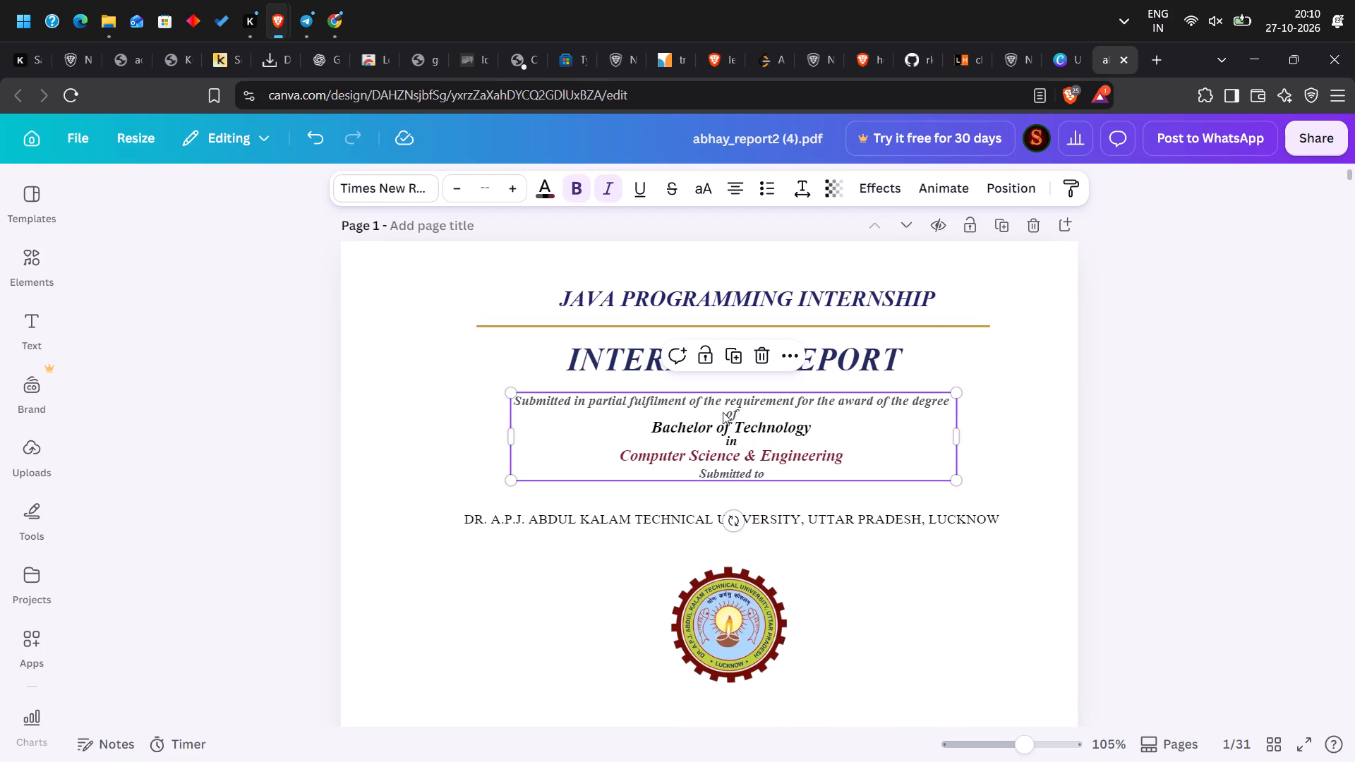
{"action": "left_click", "coordinate": [724, 410]}
{"action": "left_click", "coordinate": [715, 408]}
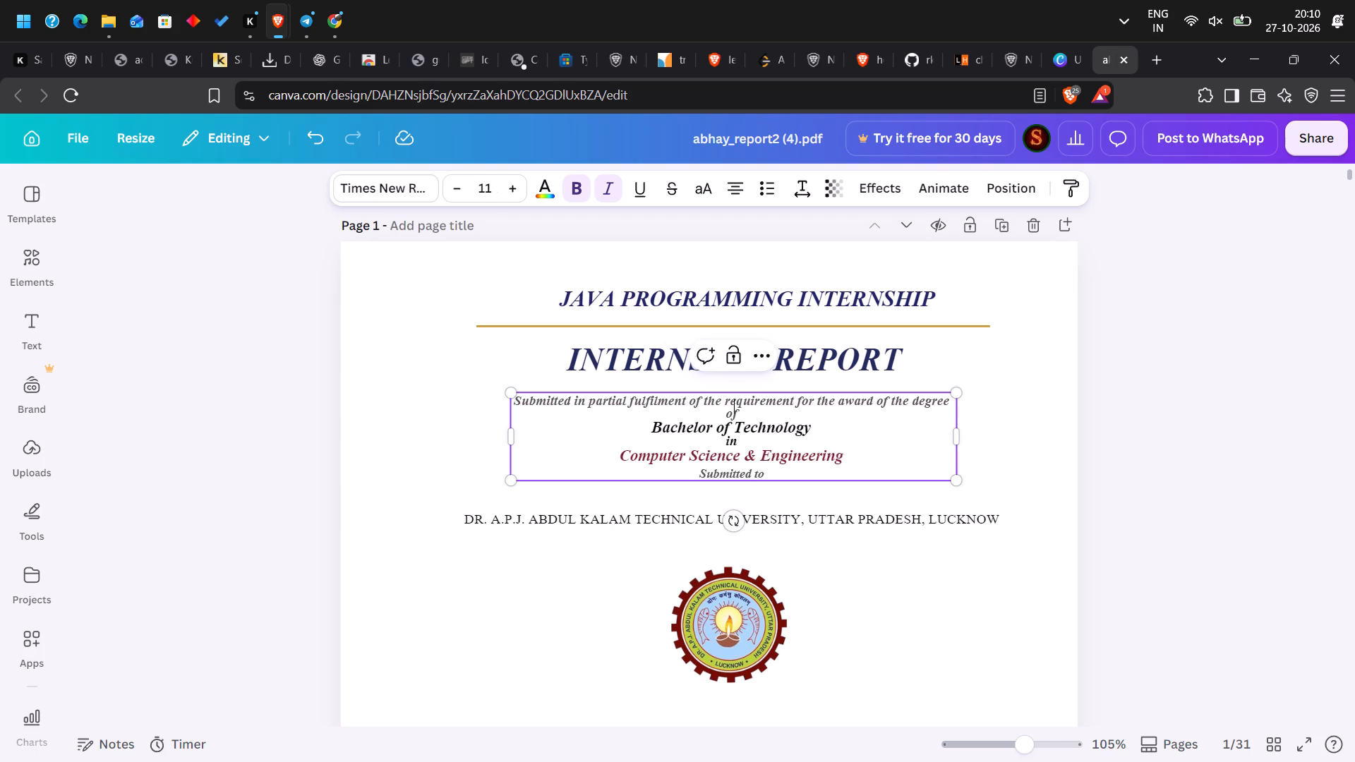
{"action": "left_click", "coordinate": [723, 417]}
{"action": "left_click", "coordinate": [723, 411]}
{"action": "key", "text": "Return"}
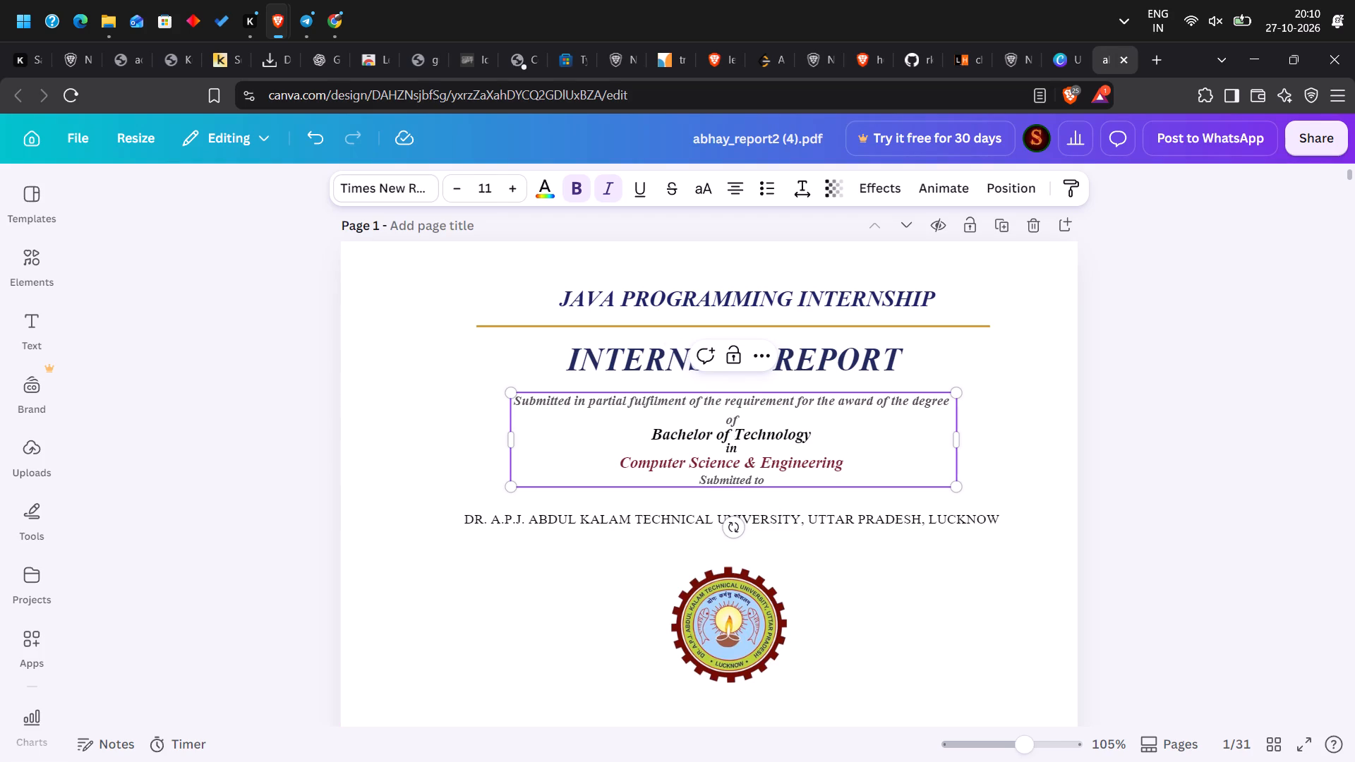
{"action": "left_click", "coordinate": [645, 432]}
{"action": "key", "text": "Return"}
{"action": "left_click", "coordinate": [673, 450]}
{"action": "key", "text": "Return"}
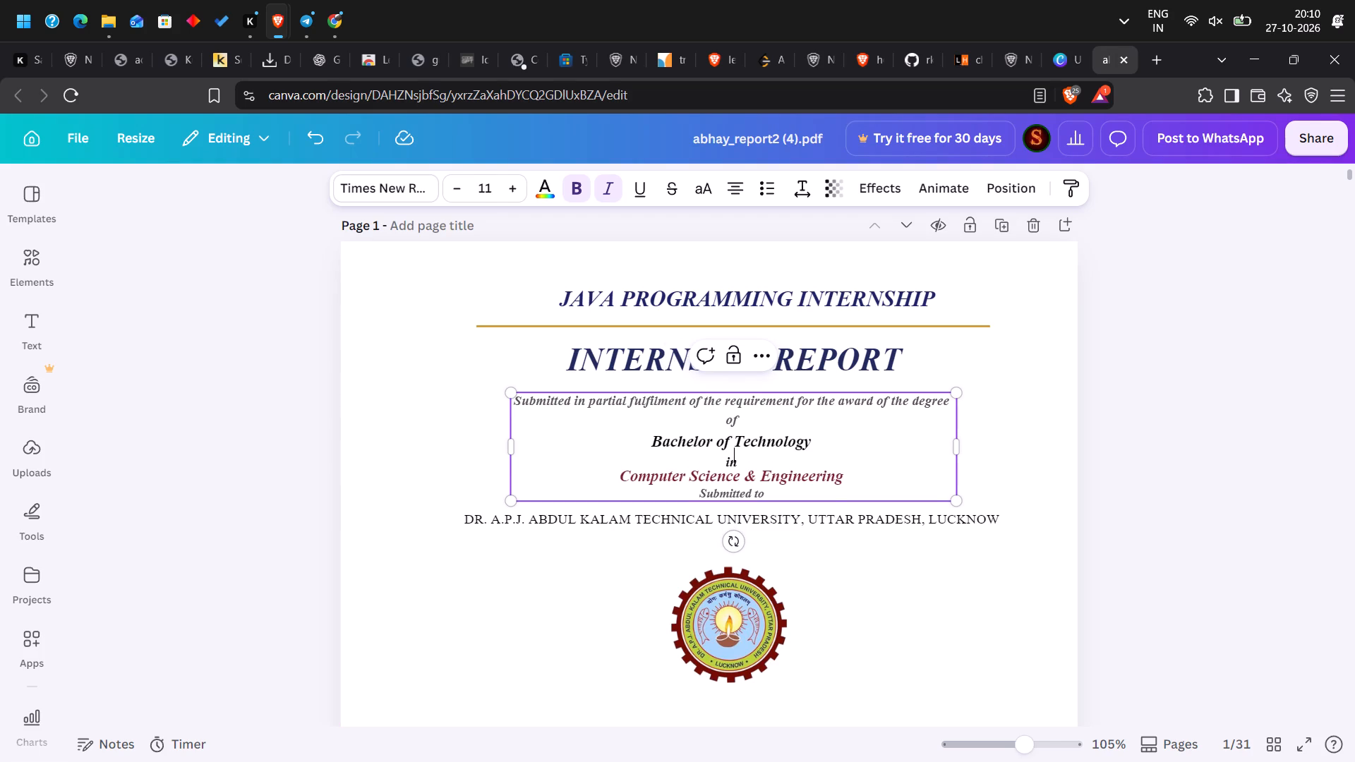
{"action": "left_click", "coordinate": [613, 477]}
{"action": "key", "text": "Return"}
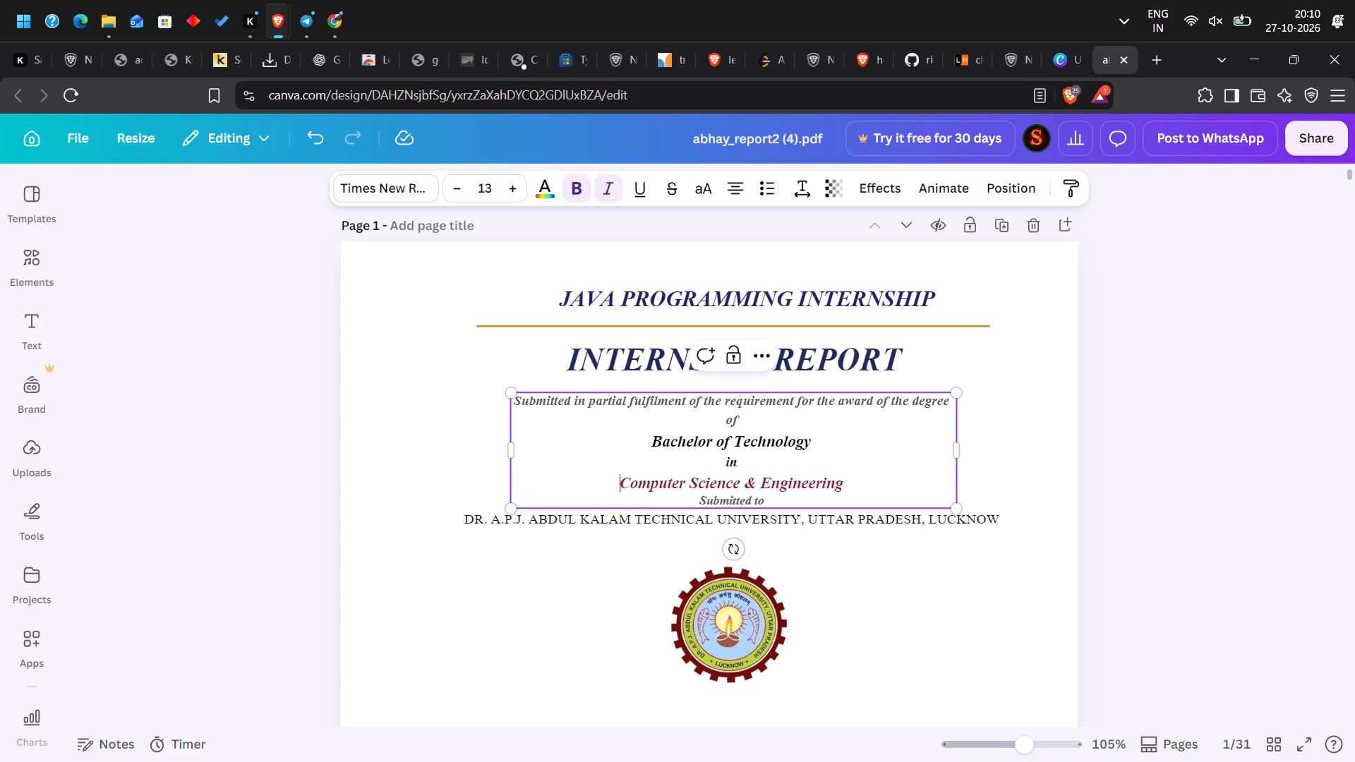
{"action": "left_click", "coordinate": [683, 499]}
{"action": "key", "text": "Return"}
Move the university name line slightly down, clear of the Submitted to line.
{"action": "left_click", "coordinate": [850, 576]}
{"action": "left_click", "coordinate": [831, 526]}
{"action": "left_click_drag", "start_coordinate": [831, 526], "coordinate": [831, 541]}
{"action": "left_click", "coordinate": [1235, 447]}
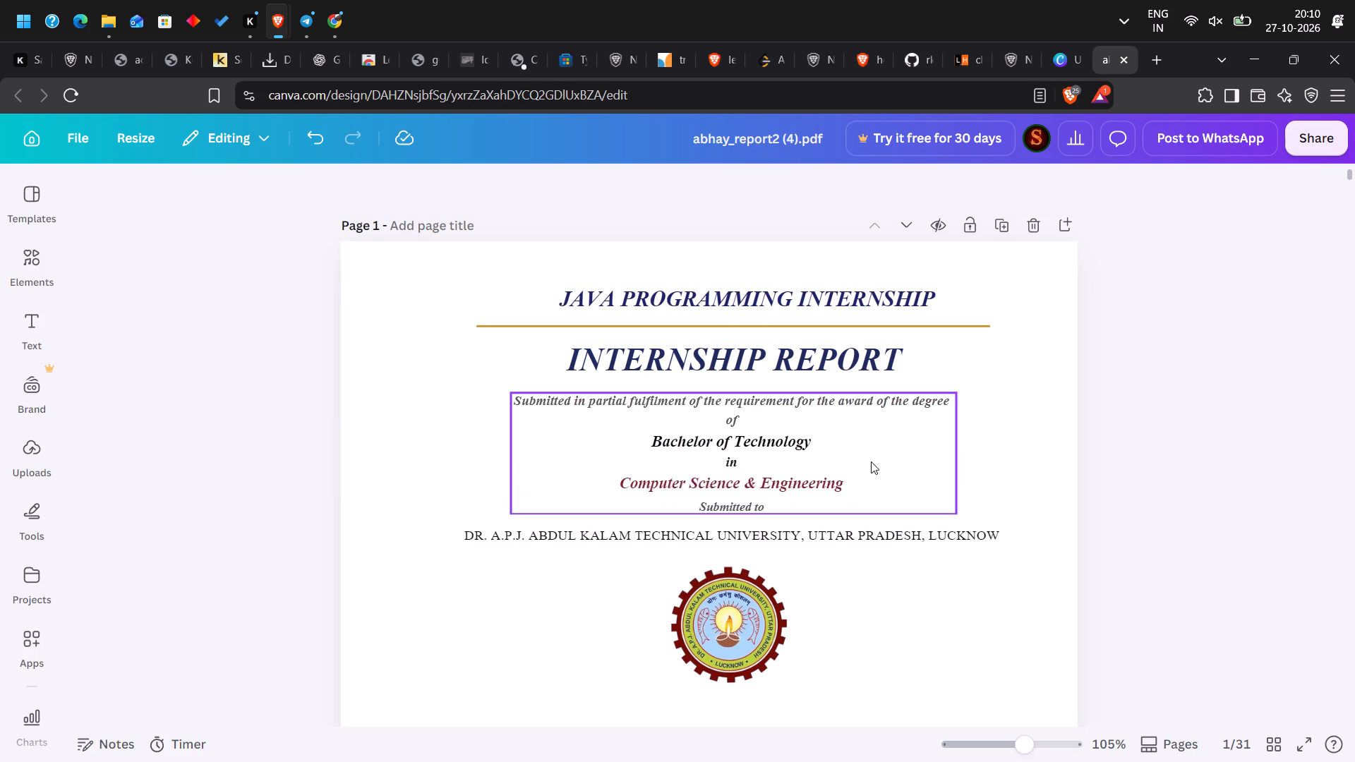
Shift the gold divider line beneath the JAVA PROGRAMMING INTERNSHIP title slightly left.
{"action": "scroll", "coordinate": [822, 509], "scroll_direction": "up", "scroll_amount": 1}
{"action": "scroll", "coordinate": [822, 509], "scroll_direction": "down", "scroll_amount": 1}
{"action": "scroll", "coordinate": [822, 509], "scroll_direction": "up", "scroll_amount": 1}
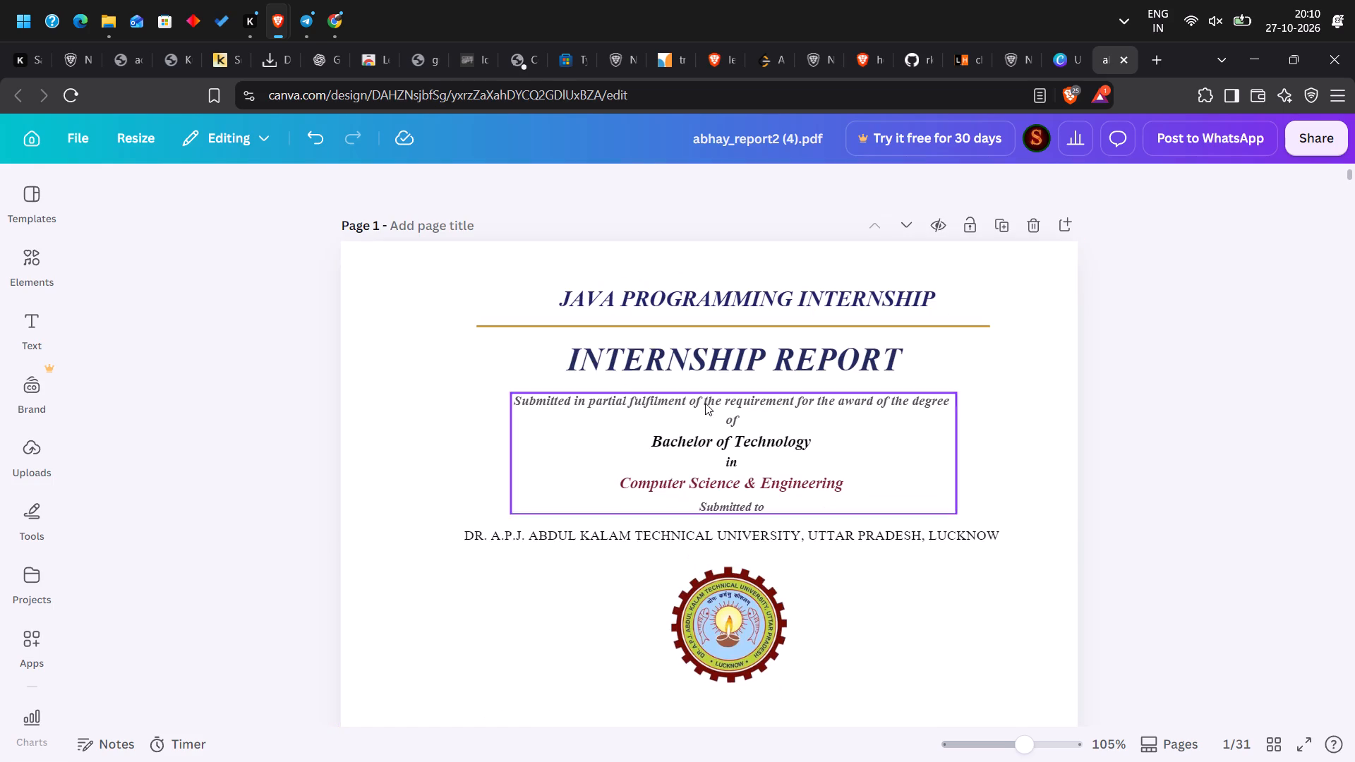
{"action": "left_click_drag", "start_coordinate": [582, 325], "coordinate": [568, 325]}
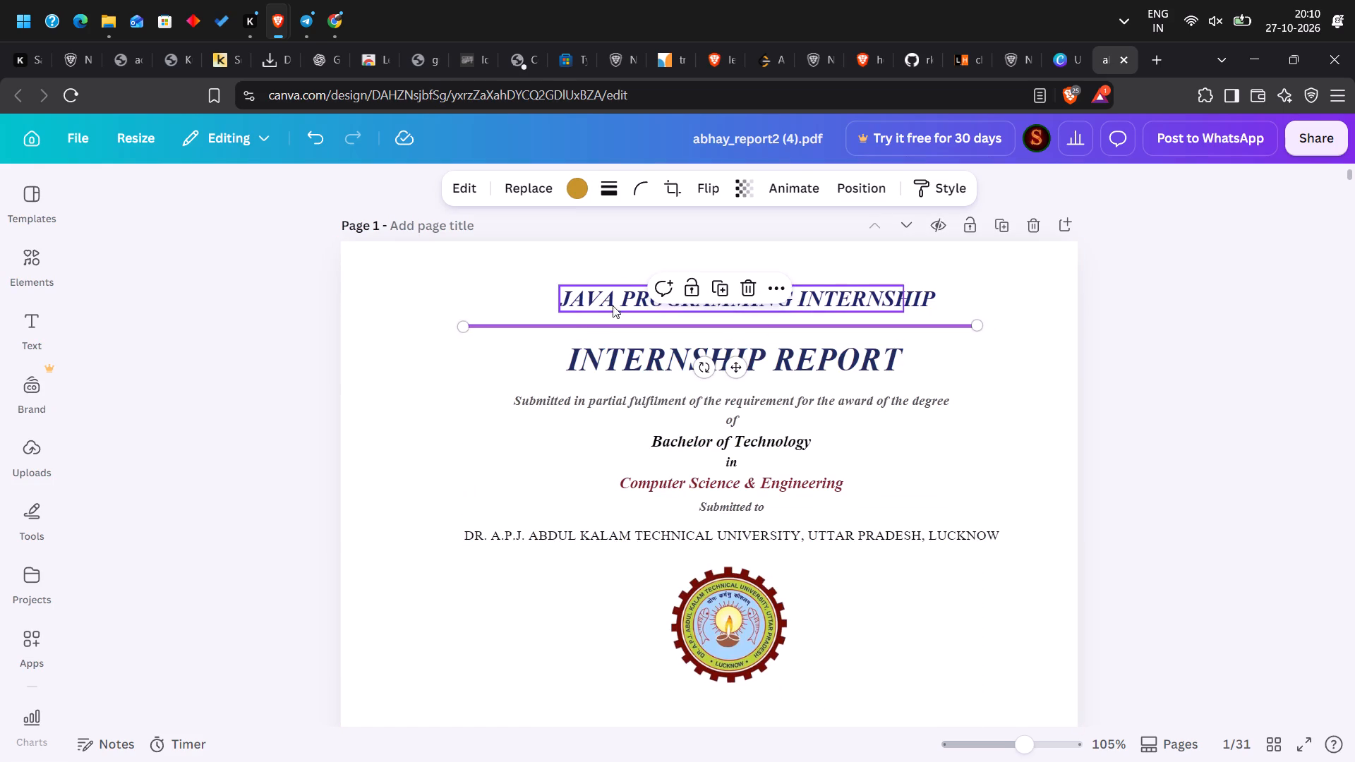
Move the JAVA PROGRAMMING INTERNSHIP title slightly left and up, and nudge the INTERNSHIP REPORT heading slightly left.
{"action": "left_click_drag", "start_coordinate": [620, 303], "coordinate": [602, 298]}
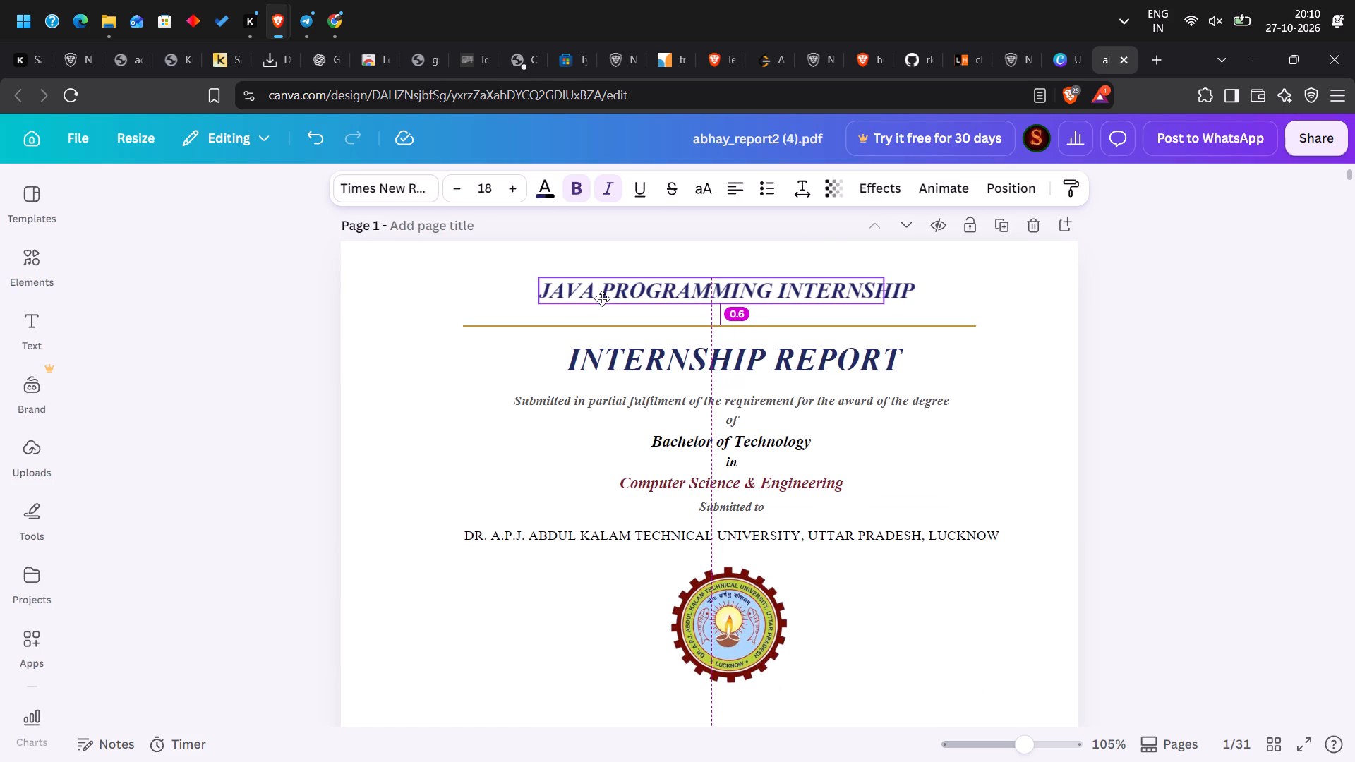
{"action": "left_click_drag", "start_coordinate": [602, 298], "coordinate": [606, 298]}
{"action": "left_click", "coordinate": [621, 357]}
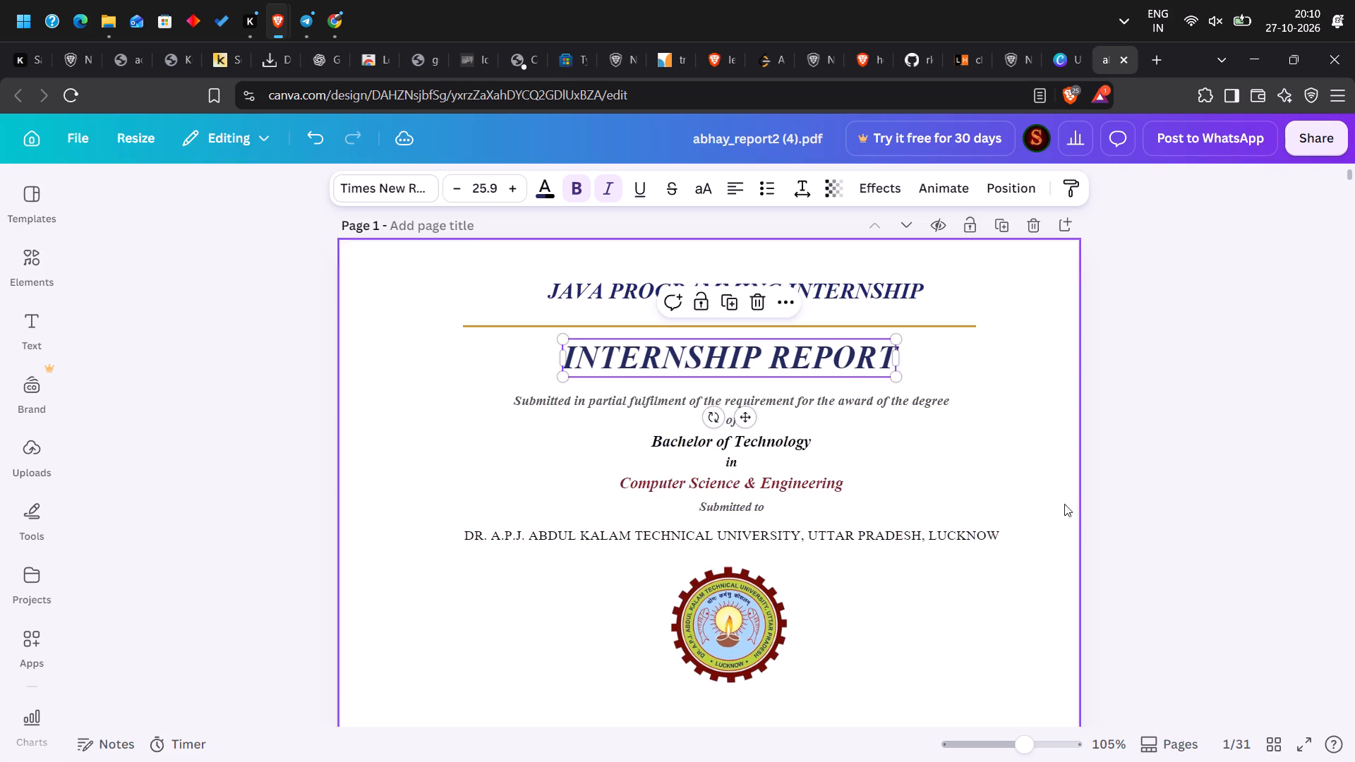
{"action": "left_click", "coordinate": [1186, 454]}
Enlarge the round university emblem slightly and reposition it a little lower beneath the university name line.
{"action": "scroll", "coordinate": [883, 531], "scroll_direction": "down", "scroll_amount": 1}
{"action": "scroll", "coordinate": [883, 531], "scroll_direction": "up", "scroll_amount": 2}
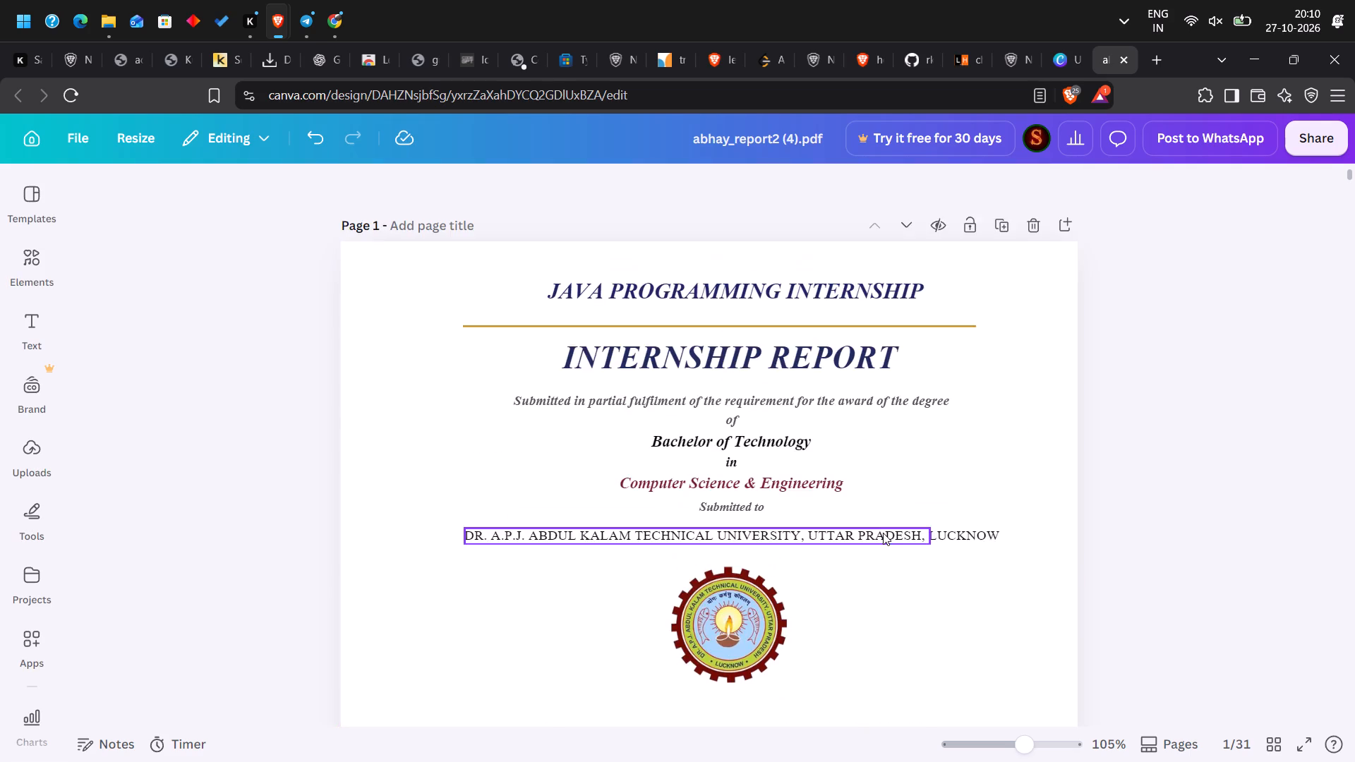
{"action": "scroll", "coordinate": [883, 533], "scroll_direction": "down", "scroll_amount": 4}
{"action": "scroll", "coordinate": [883, 532], "scroll_direction": "up", "scroll_amount": 2}
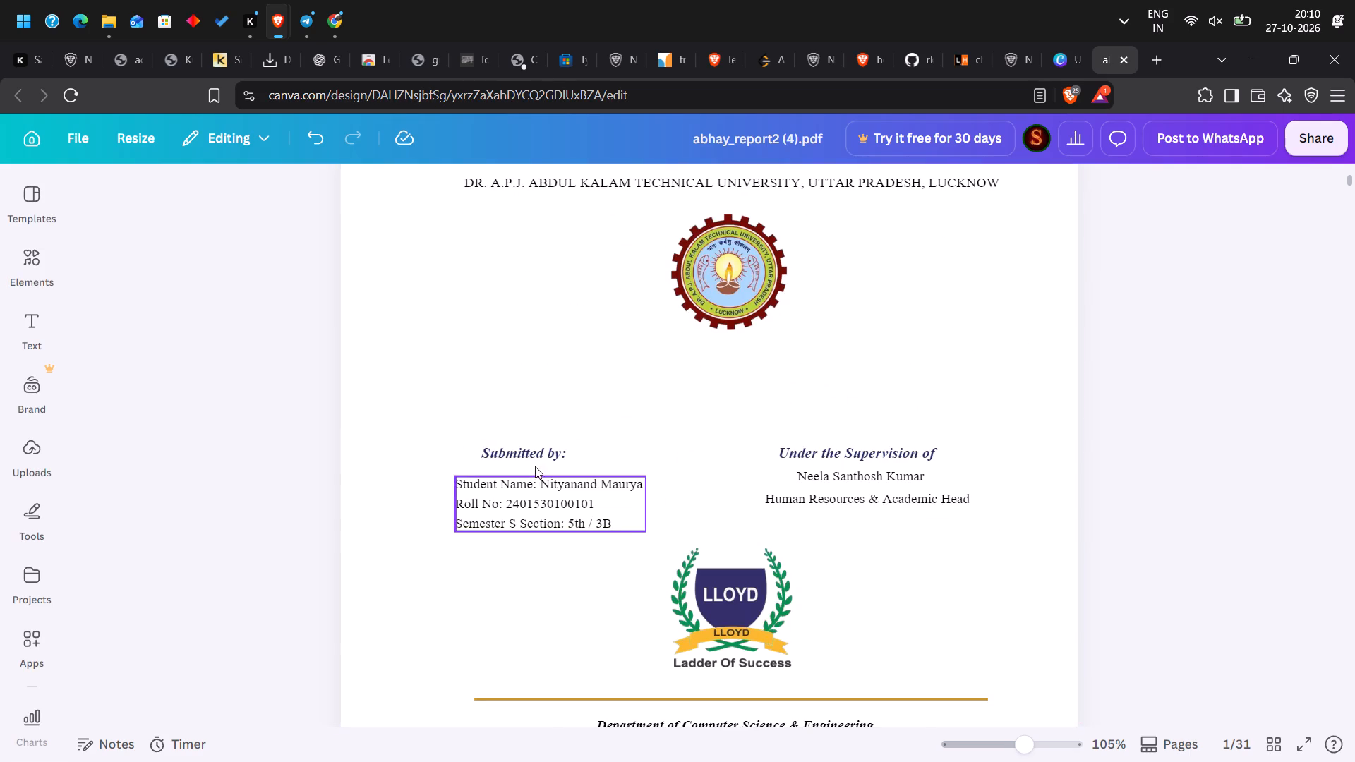
{"action": "left_click", "coordinate": [713, 301]}
{"action": "left_click_drag", "start_coordinate": [785, 329], "coordinate": [800, 339]}
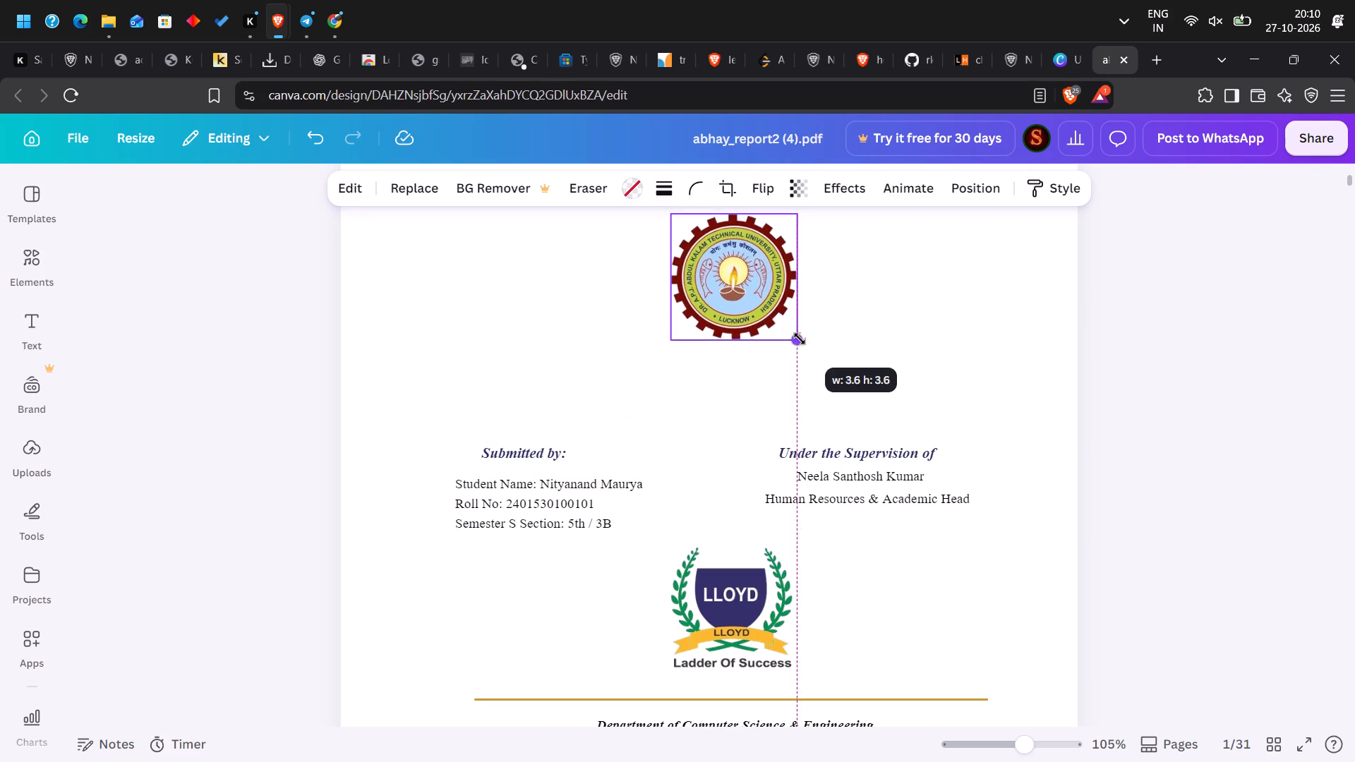
{"action": "left_click_drag", "start_coordinate": [800, 339], "coordinate": [810, 350]}
{"action": "left_click_drag", "start_coordinate": [733, 287], "coordinate": [729, 300]}
{"action": "left_click", "coordinate": [1189, 335]}
Add line breaks to separate the overlapping department, institute name and address lines below the lower gold divider.
{"action": "scroll", "coordinate": [971, 485], "scroll_direction": "up", "scroll_amount": 3}
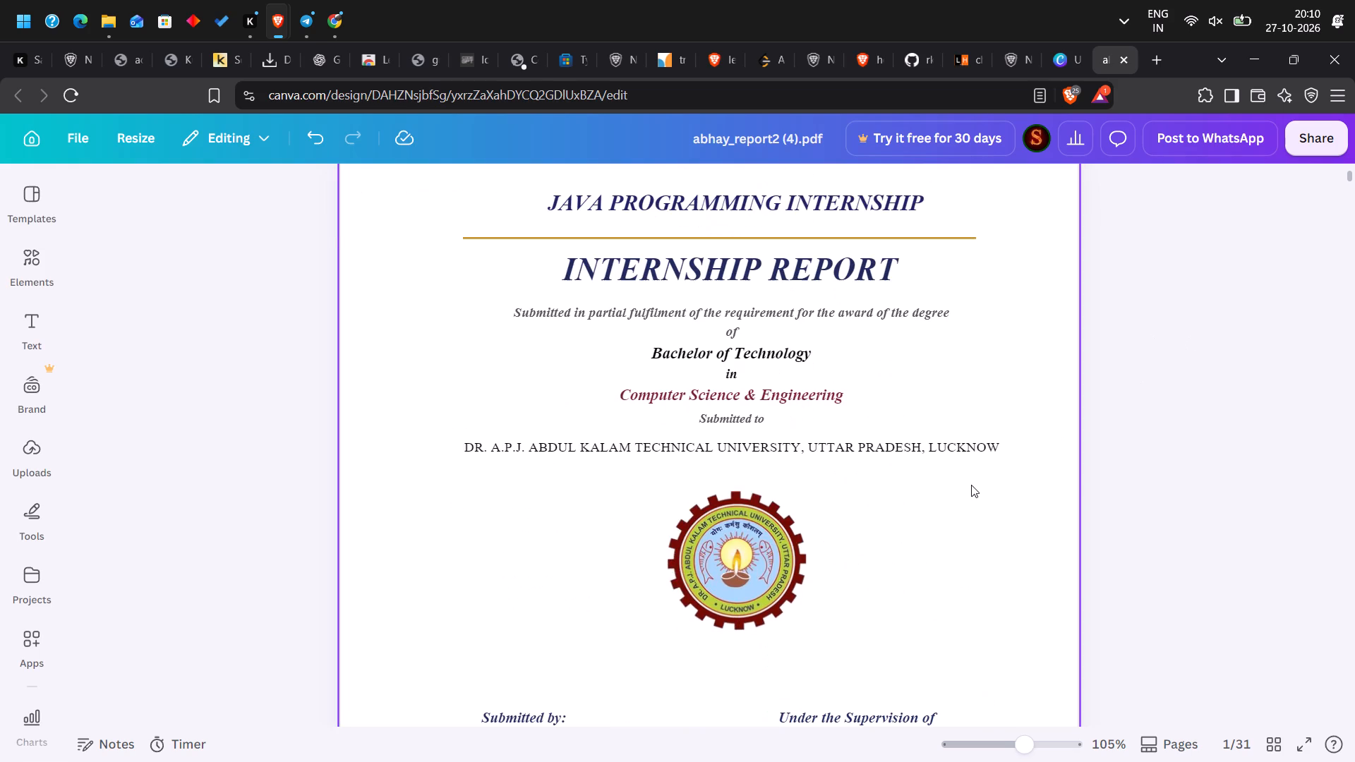
{"action": "scroll", "coordinate": [971, 485], "scroll_direction": "up", "scroll_amount": 2}
{"action": "scroll", "coordinate": [971, 485], "scroll_direction": "down", "scroll_amount": 4}
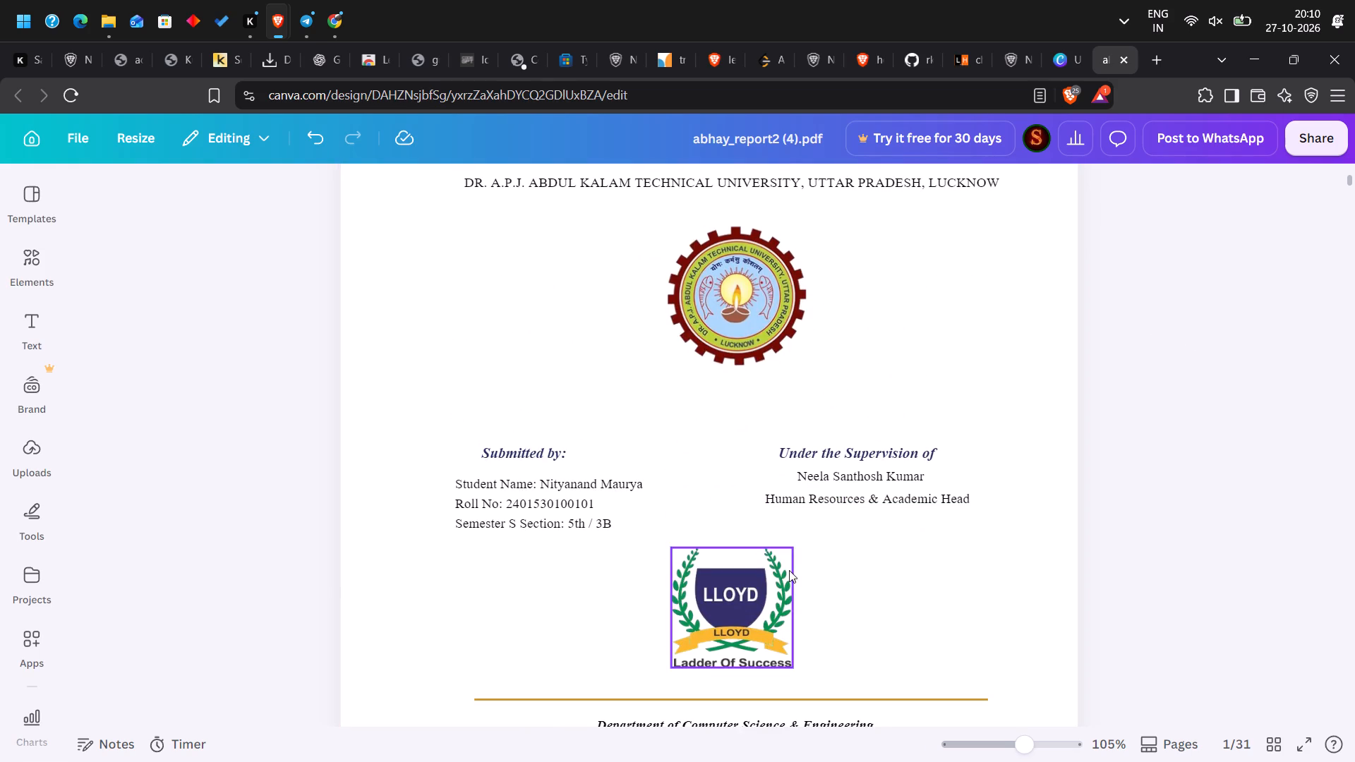
{"action": "scroll", "coordinate": [764, 631], "scroll_direction": "down", "scroll_amount": 2}
{"action": "left_click", "coordinate": [733, 518]}
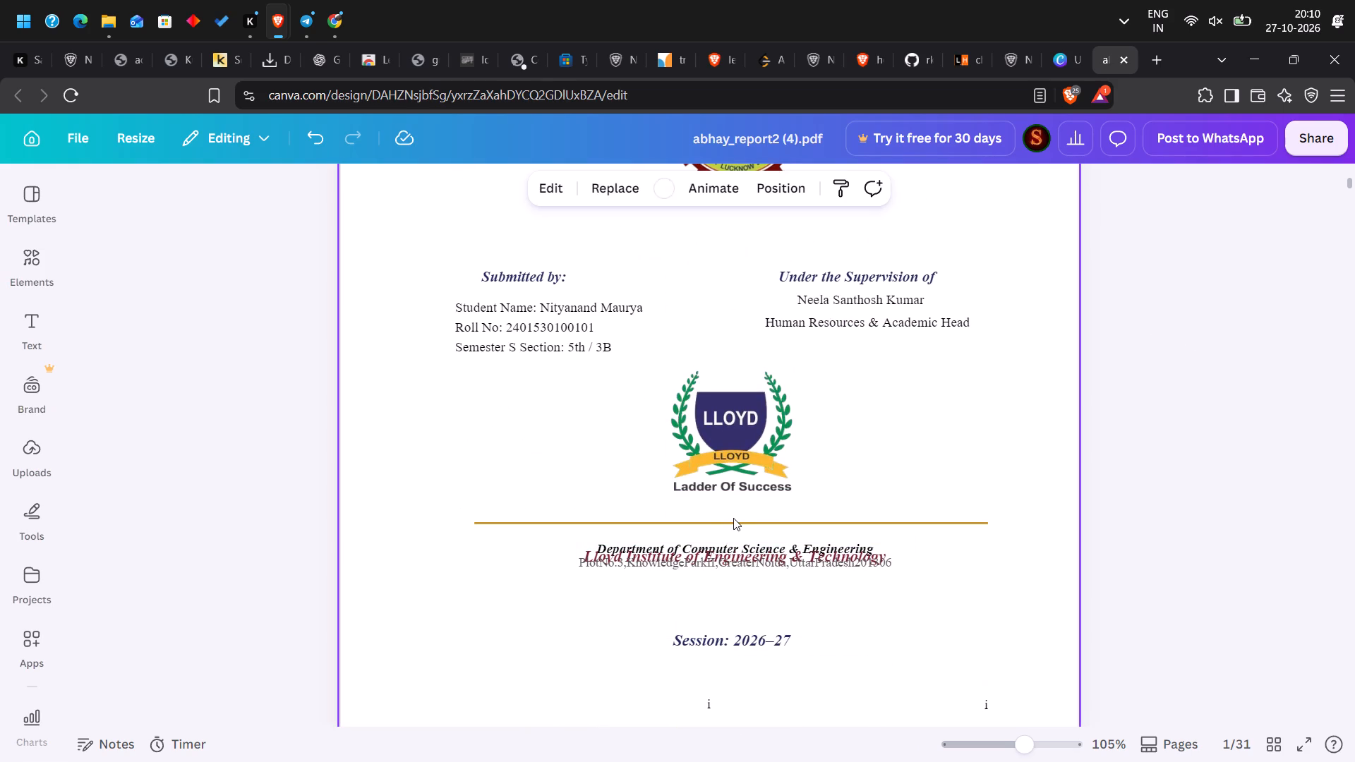
{"action": "left_click", "coordinate": [709, 552]}
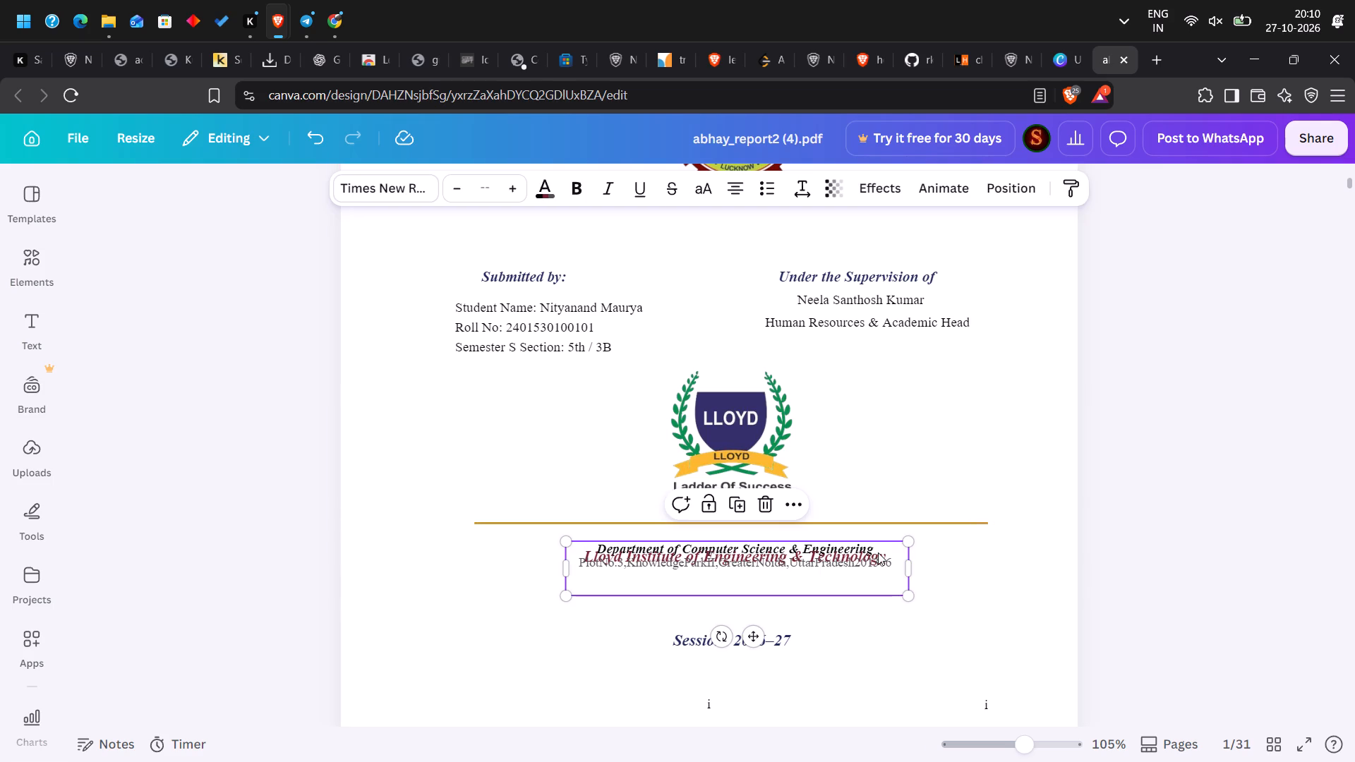
{"action": "left_click", "coordinate": [881, 544]}
{"action": "left_click", "coordinate": [869, 546]}
{"action": "left_click", "coordinate": [874, 546]}
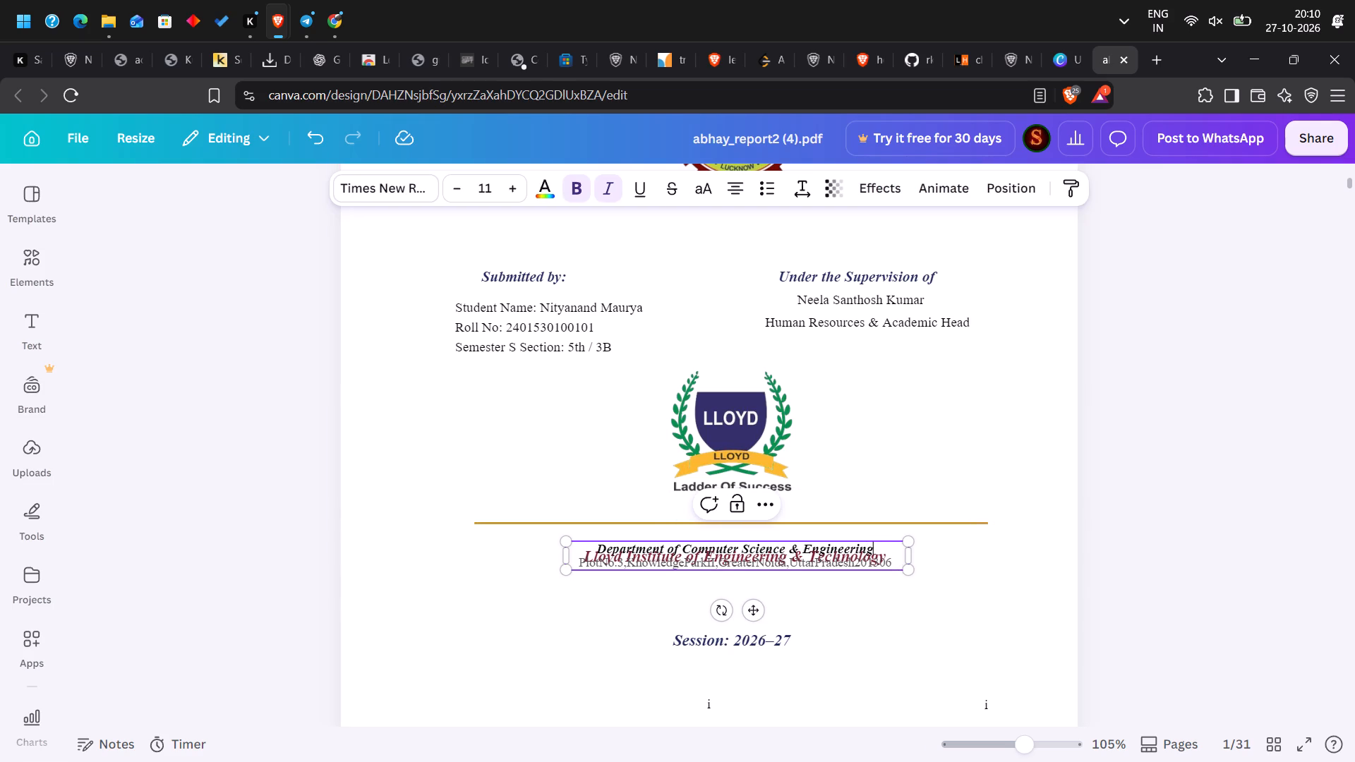
{"action": "key", "text": "Return"}
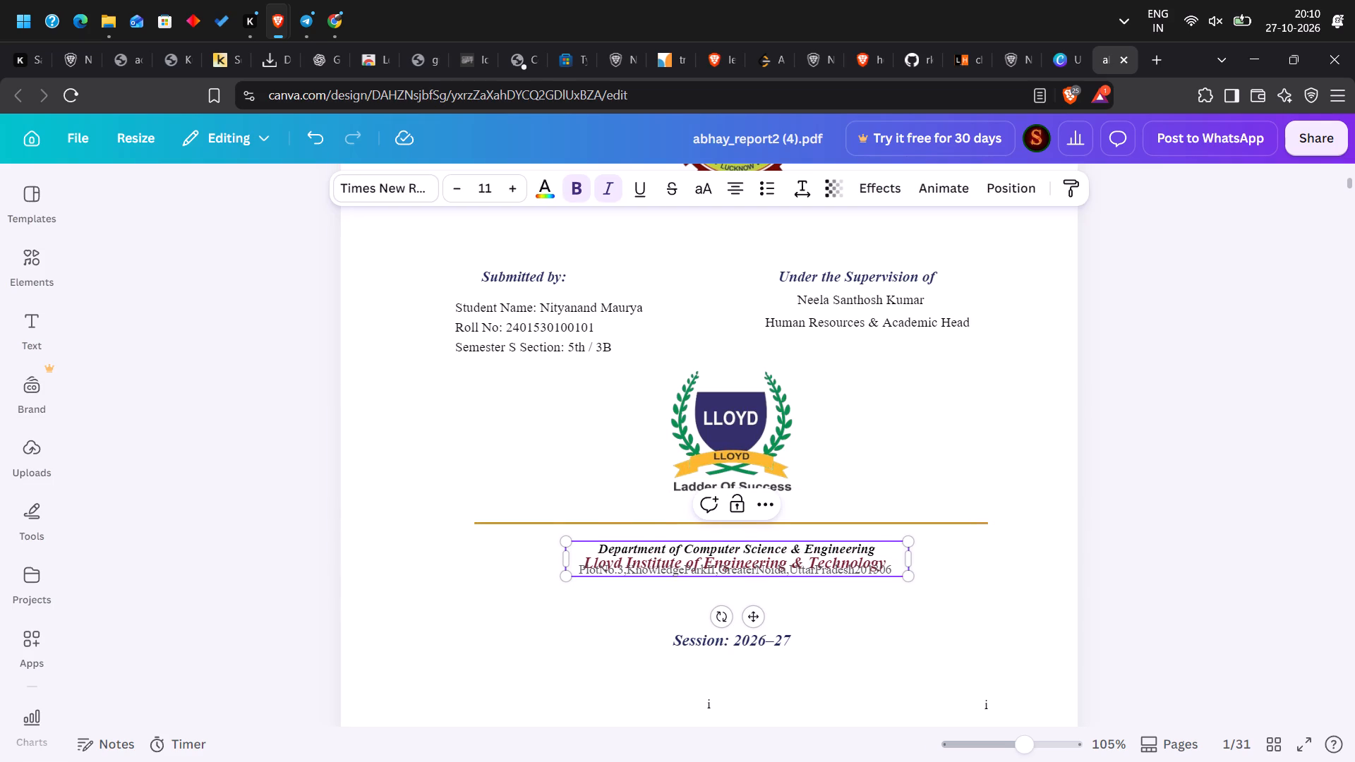
{"action": "left_click", "coordinate": [886, 564]}
{"action": "key", "text": "Return"}
{"action": "left_click", "coordinate": [886, 560]}
{"action": "key", "text": "Return"}
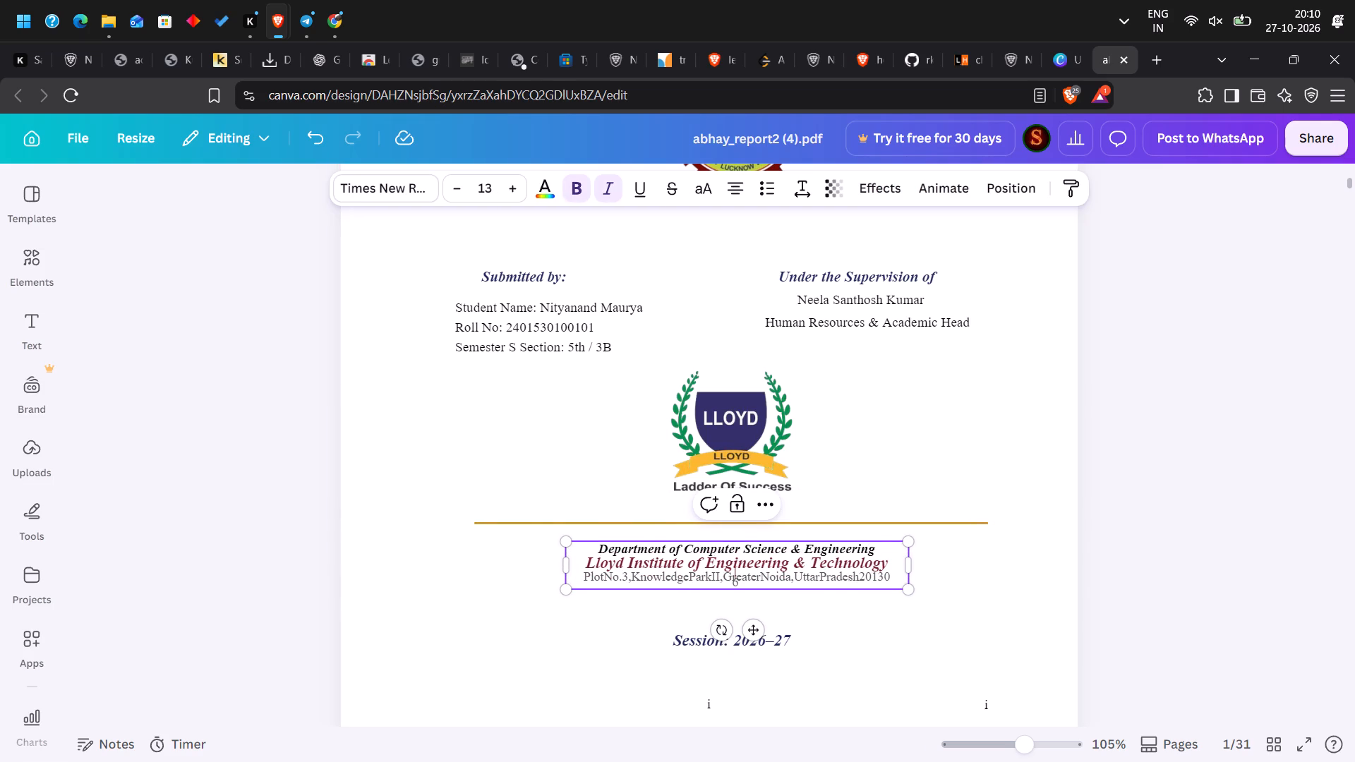
{"action": "left_click", "coordinate": [889, 553]}
{"action": "key", "text": "Return"}
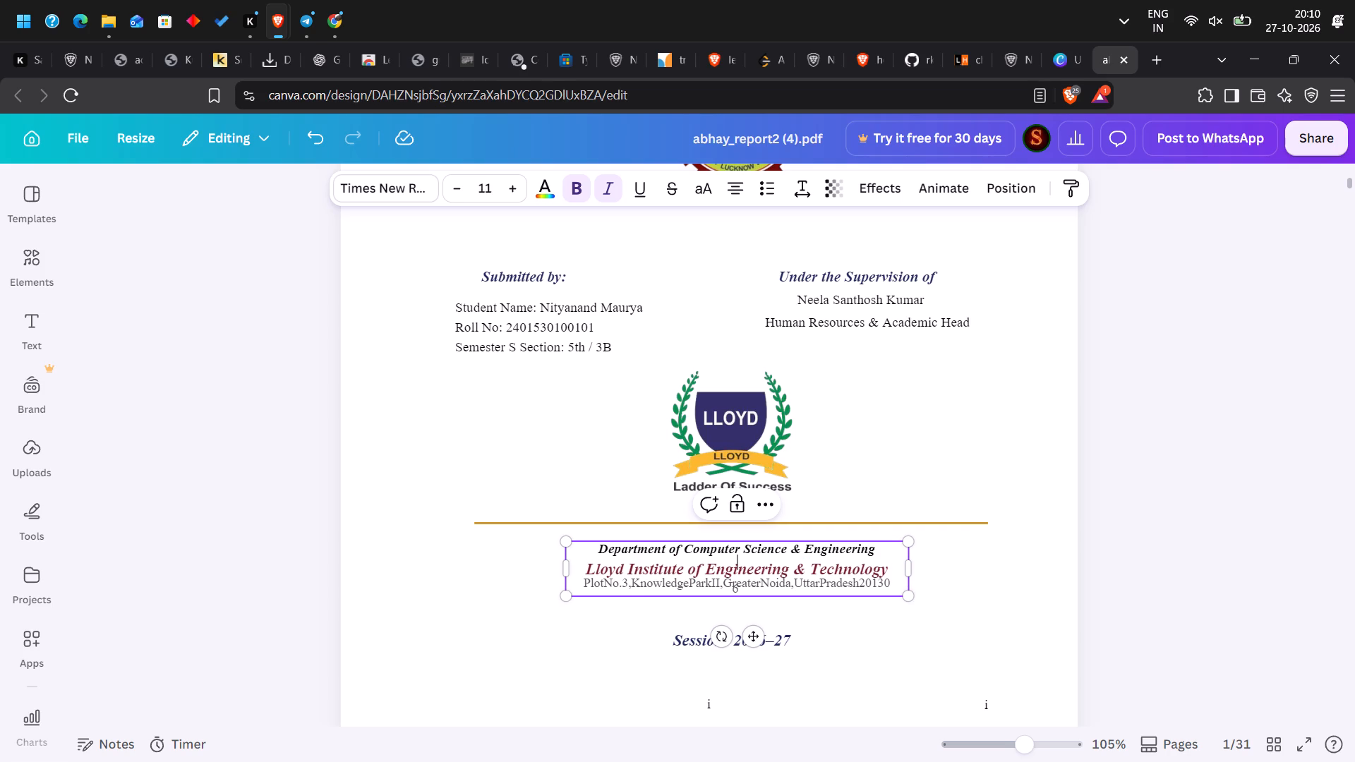
{"action": "left_click", "coordinate": [893, 569]}
{"action": "key", "text": "Return"}
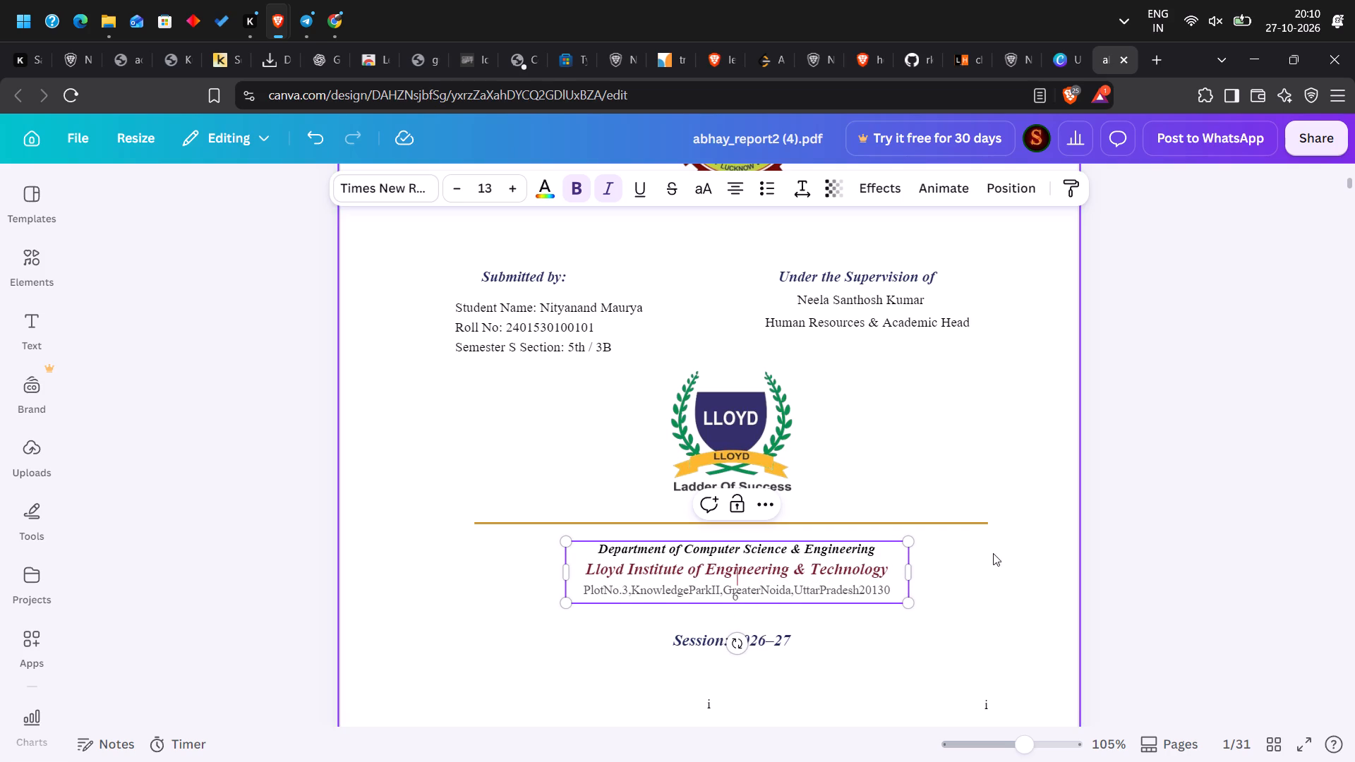
{"action": "left_click", "coordinate": [996, 533]}
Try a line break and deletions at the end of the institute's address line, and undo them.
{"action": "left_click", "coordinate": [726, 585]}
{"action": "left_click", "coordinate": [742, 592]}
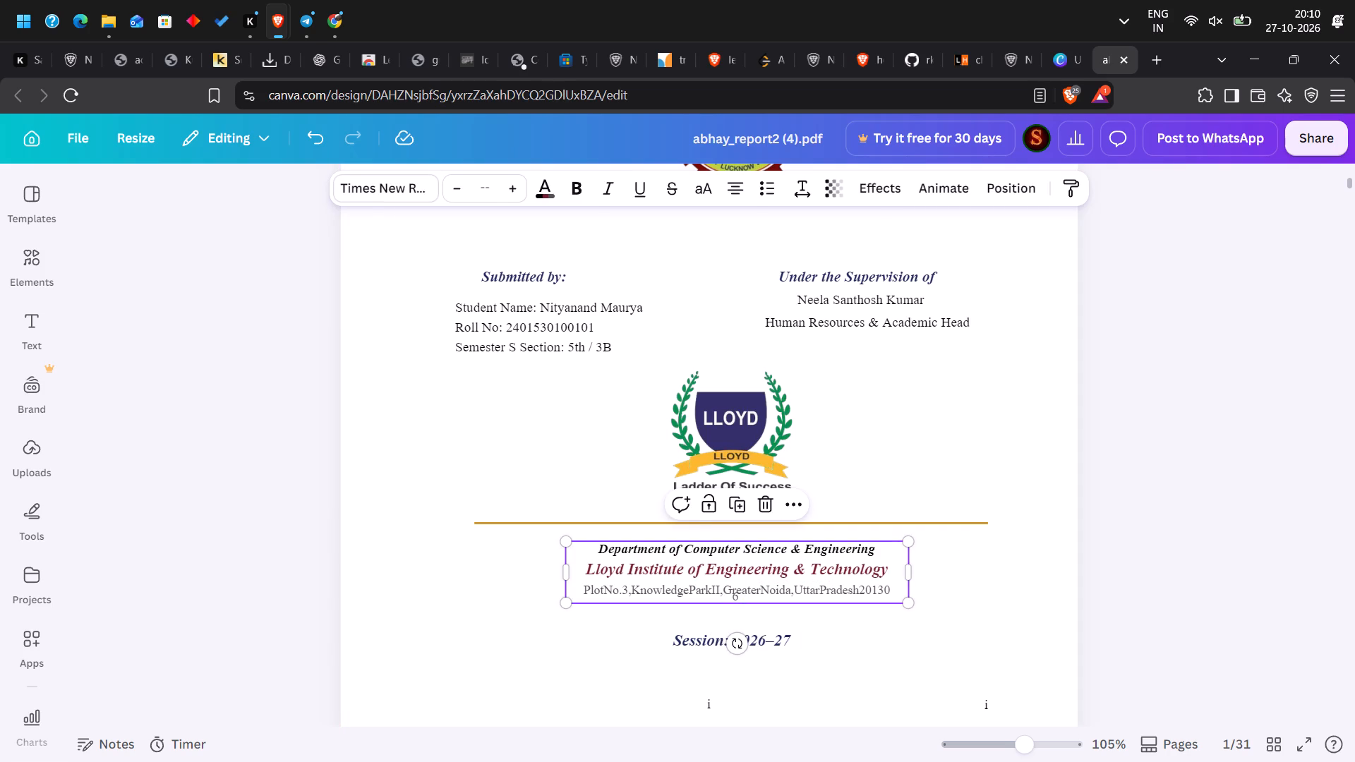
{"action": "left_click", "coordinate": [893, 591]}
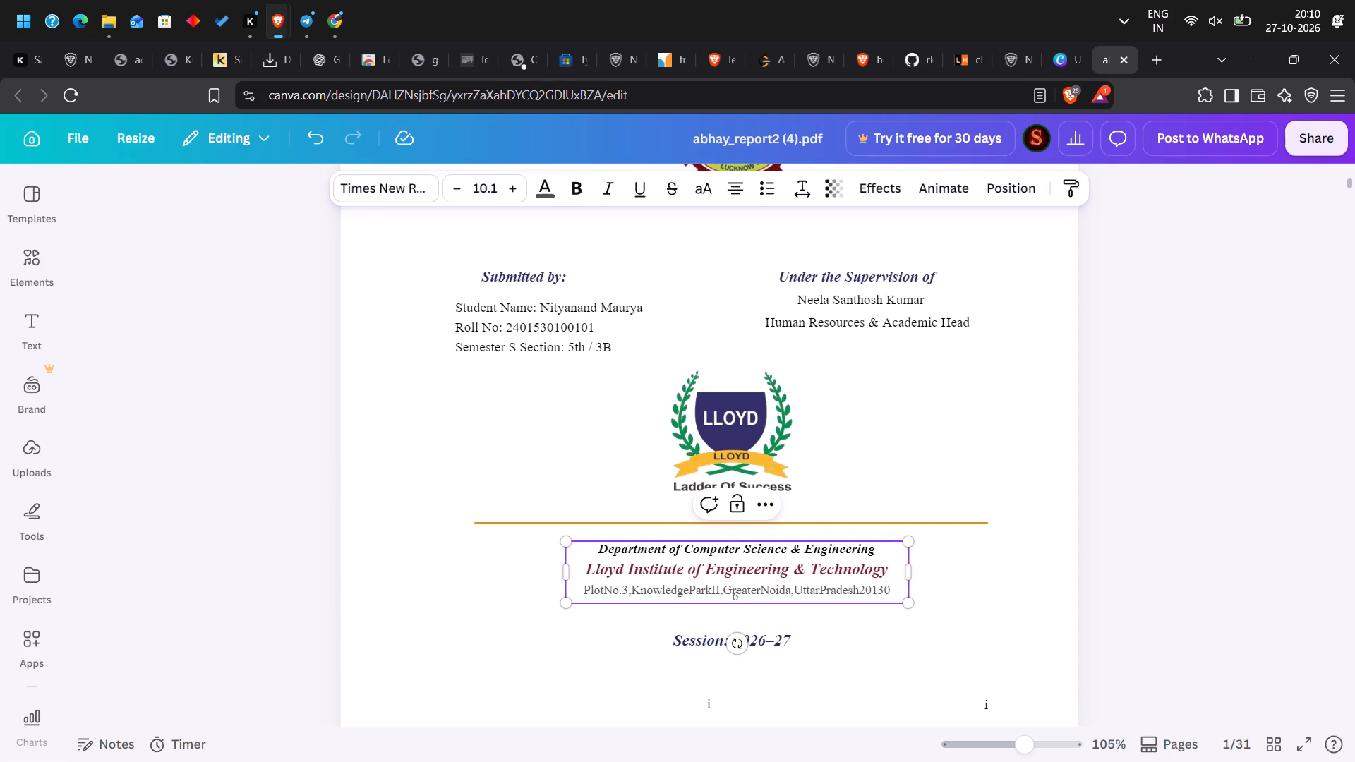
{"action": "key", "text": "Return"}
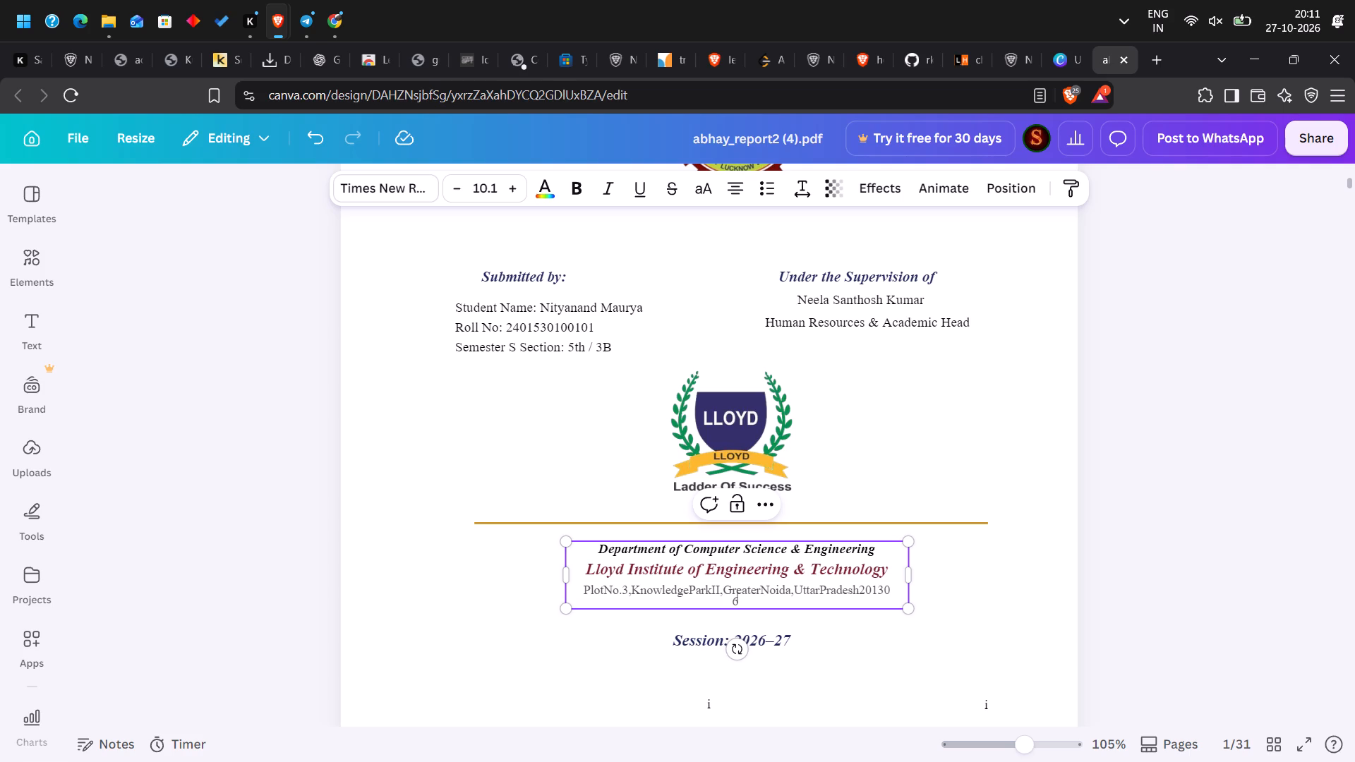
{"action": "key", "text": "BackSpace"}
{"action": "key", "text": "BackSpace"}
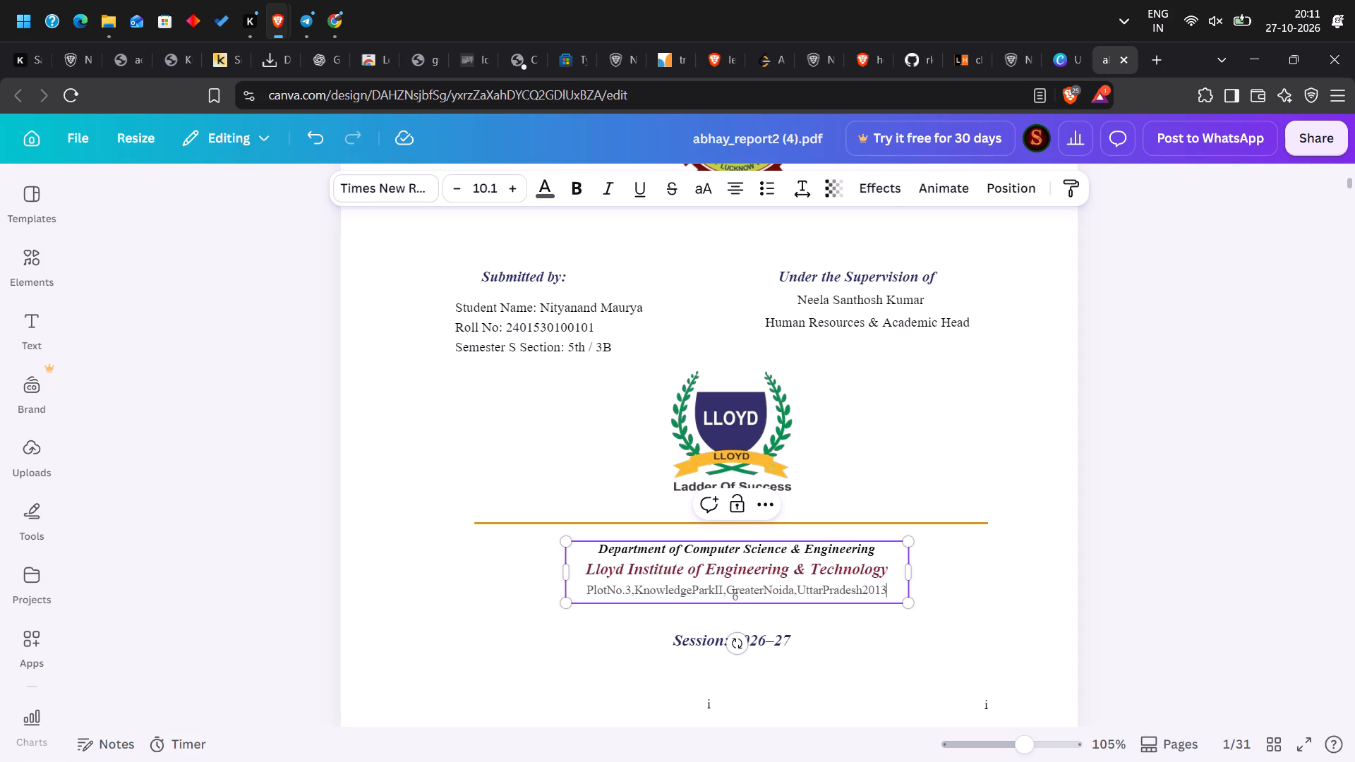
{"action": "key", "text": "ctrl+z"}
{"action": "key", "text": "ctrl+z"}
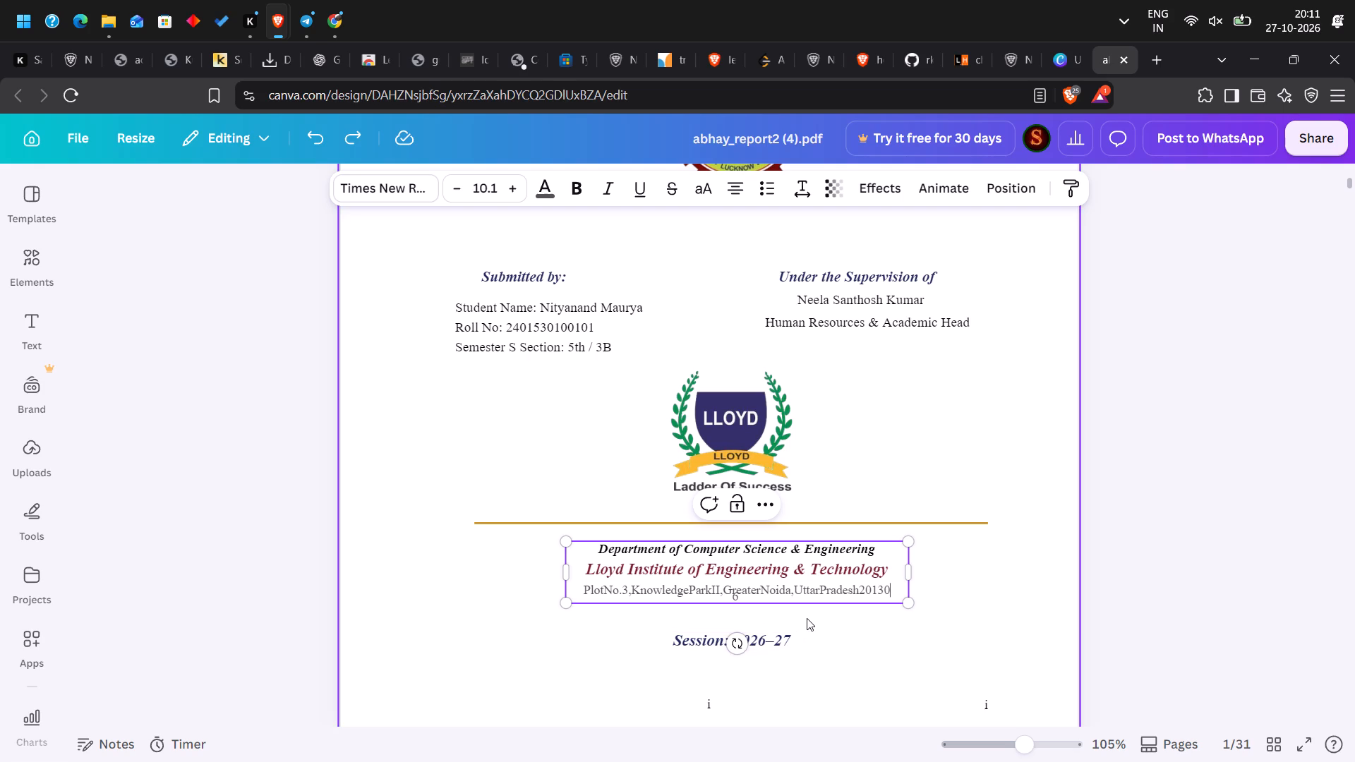
Complete the institute's address line with the final digit 6 and delete the stray 6 beneath it.
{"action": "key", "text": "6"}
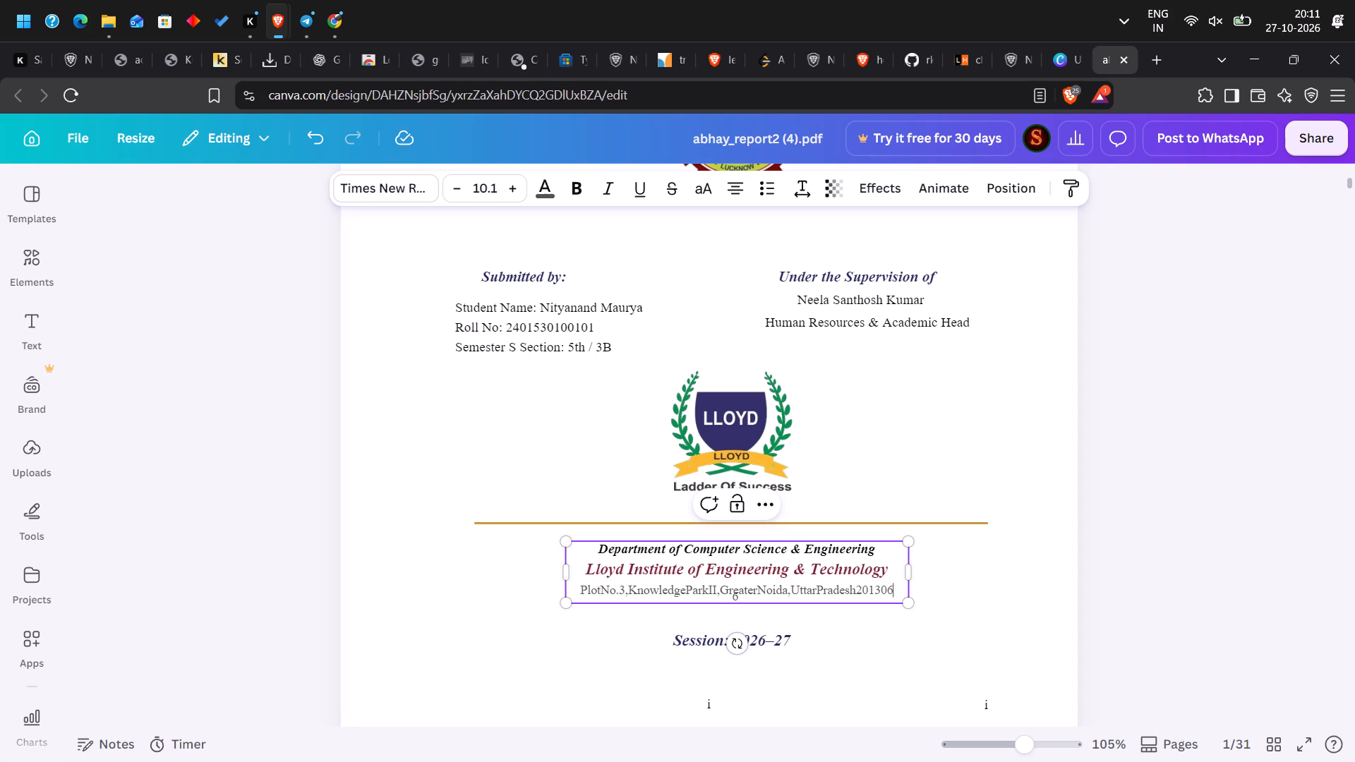
{"action": "left_click", "coordinate": [743, 597]}
{"action": "key", "text": "BackSpace"}
{"action": "key", "text": "BackSpace"}
{"action": "left_click", "coordinate": [982, 564]}
Slightly enlarge the department, institute and address text block and centre it a little lower under the gold divider.
{"action": "left_click", "coordinate": [778, 591]}
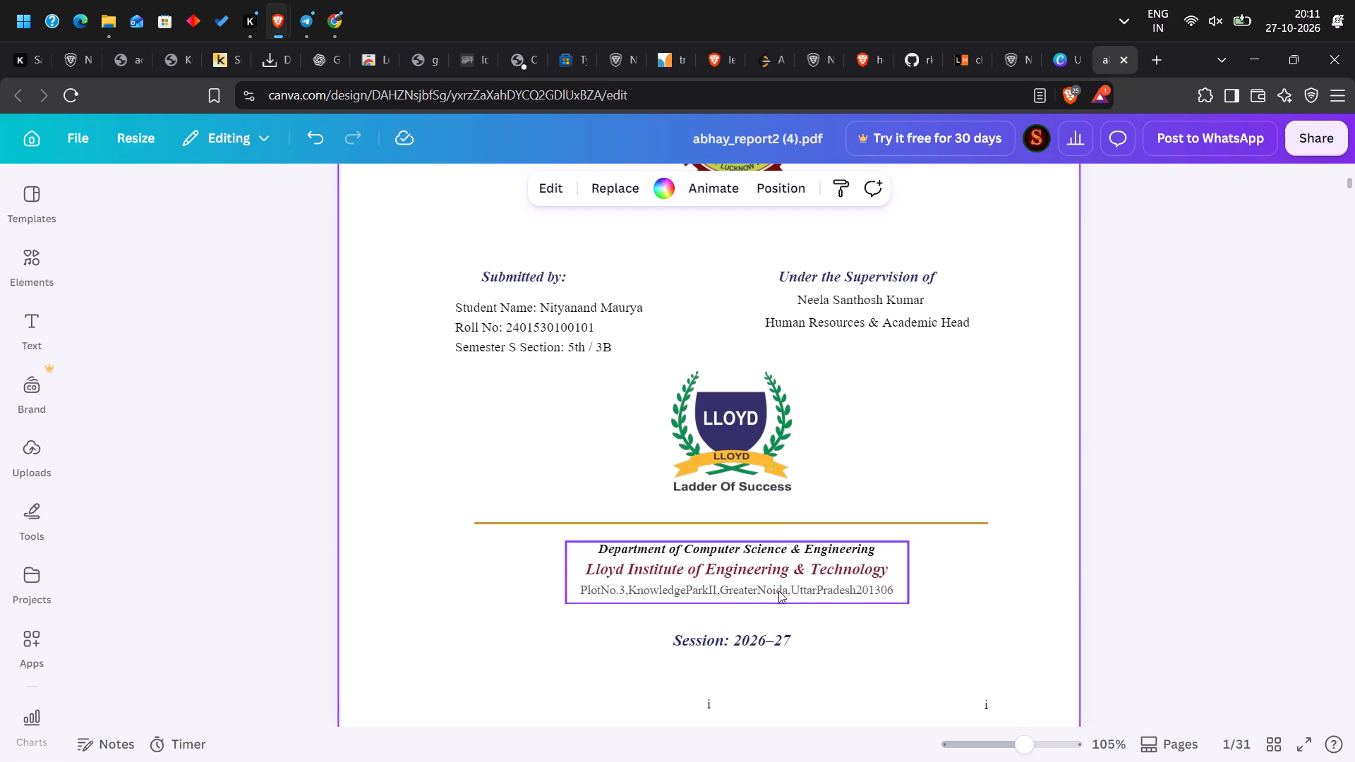
{"action": "left_click_drag", "start_coordinate": [908, 604], "coordinate": [923, 622]}
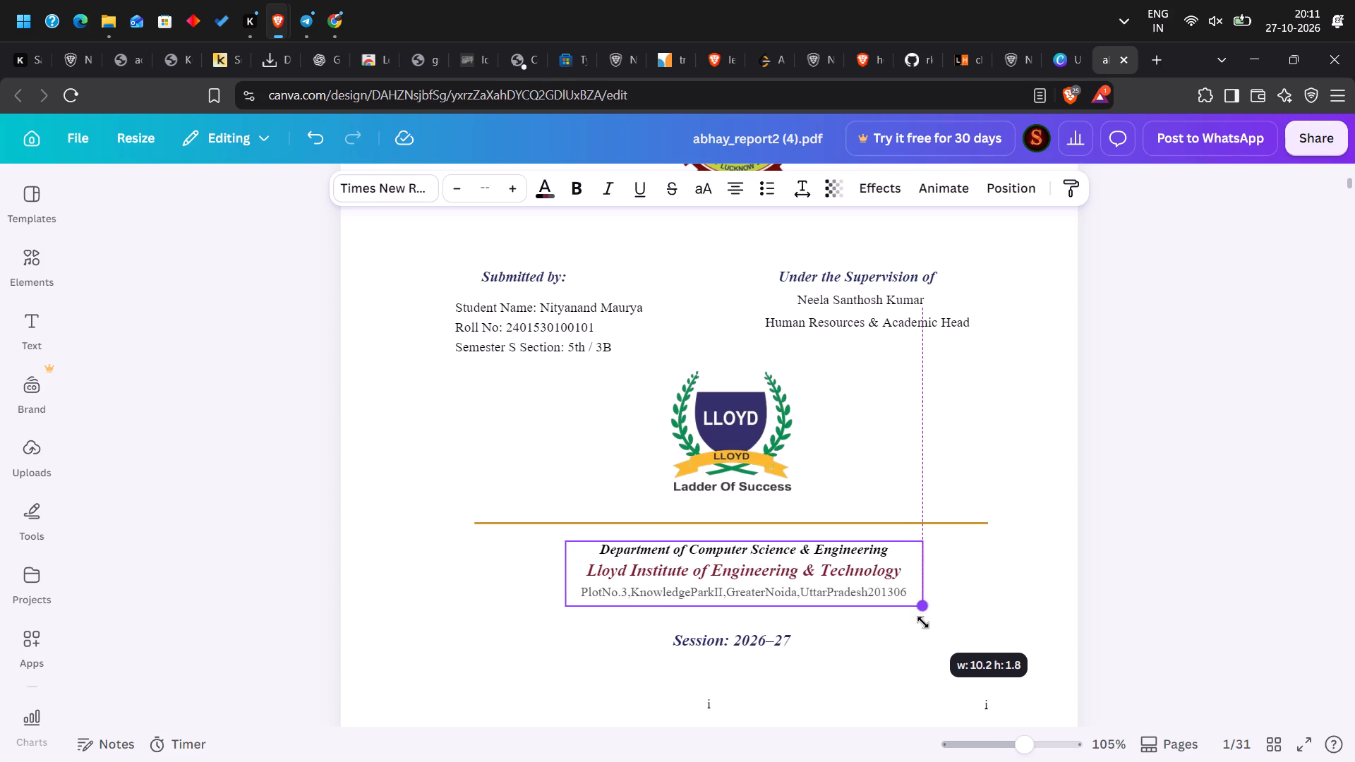
{"action": "left_click_drag", "start_coordinate": [923, 622], "coordinate": [927, 624]}
{"action": "left_click", "coordinate": [1233, 570]}
{"action": "left_click", "coordinate": [761, 570]}
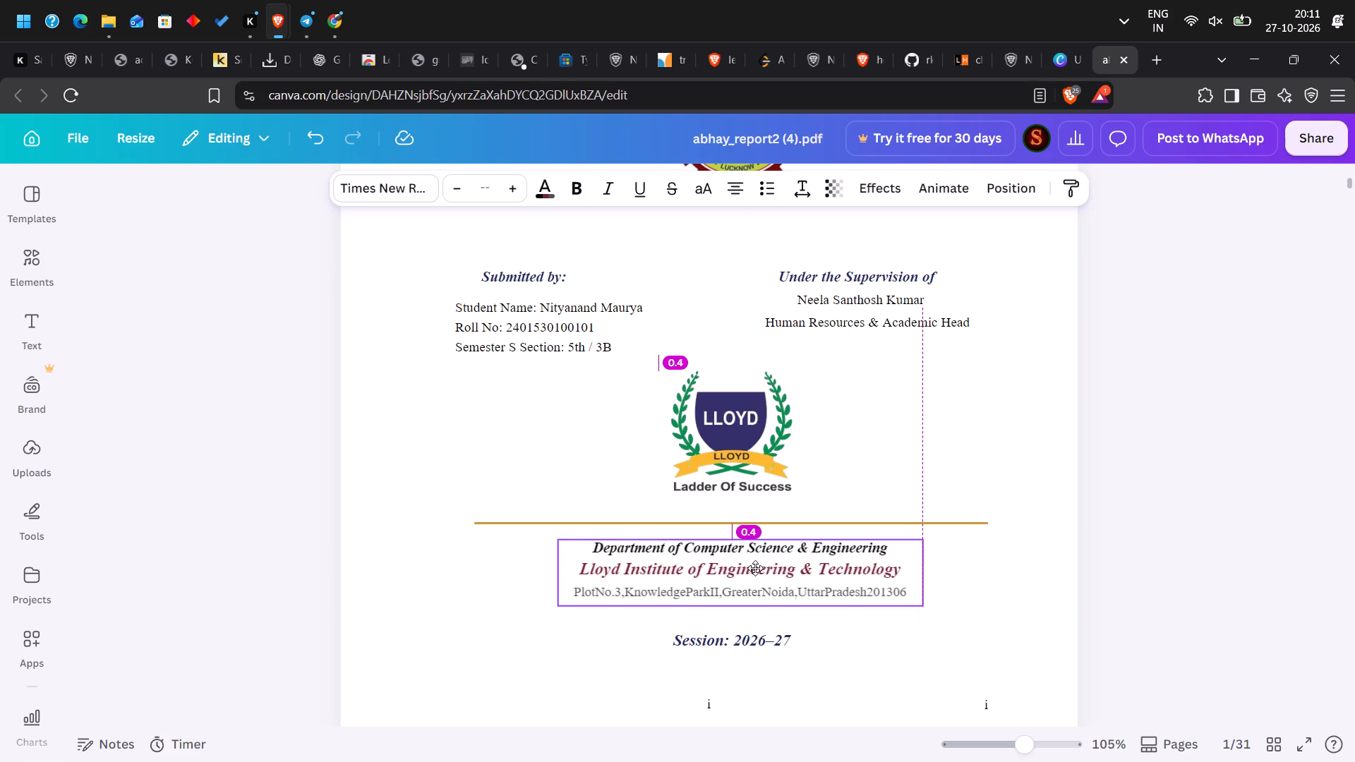
{"action": "left_click", "coordinate": [1173, 497]}
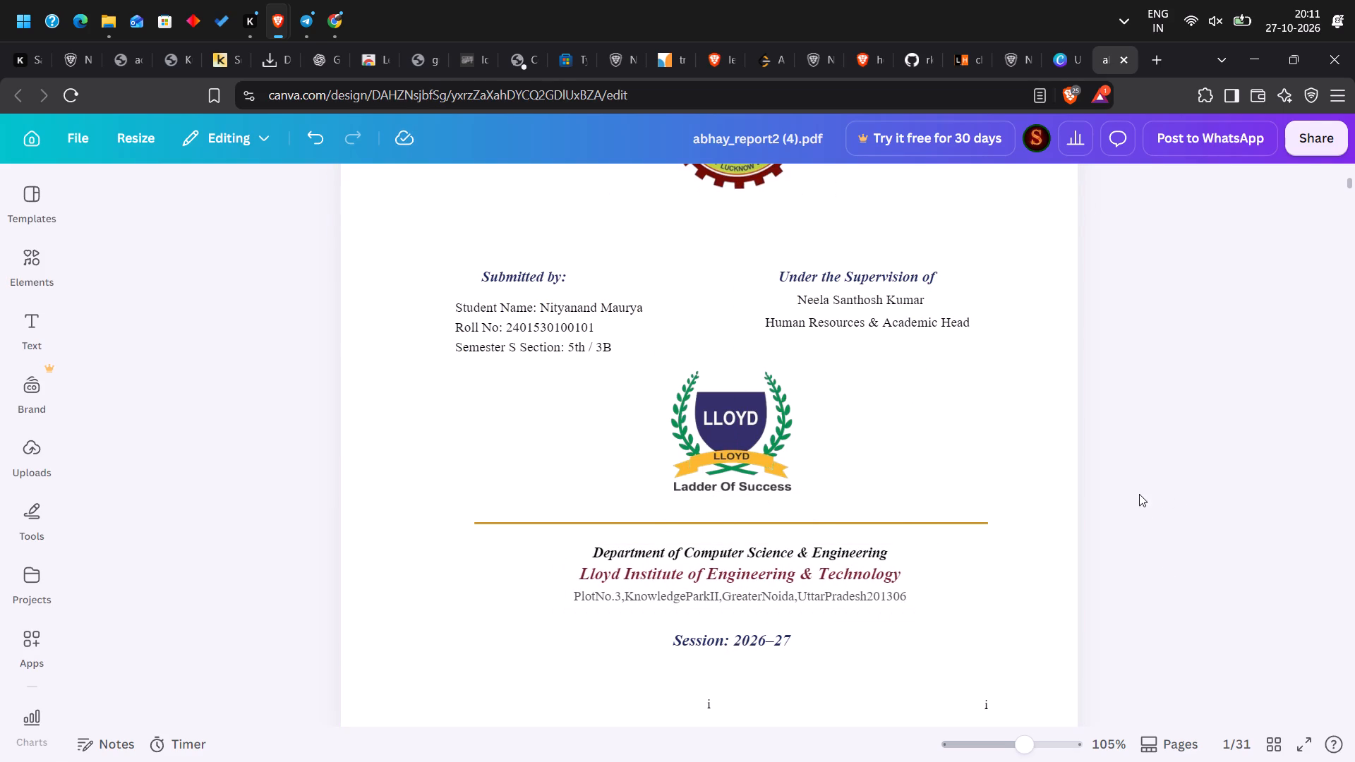
Raise the "Submitted by:" and "Under the Supervision of" headings slightly and align them with each other on the cover page.
{"action": "scroll", "coordinate": [1130, 497], "scroll_direction": "left", "scroll_amount": 1}
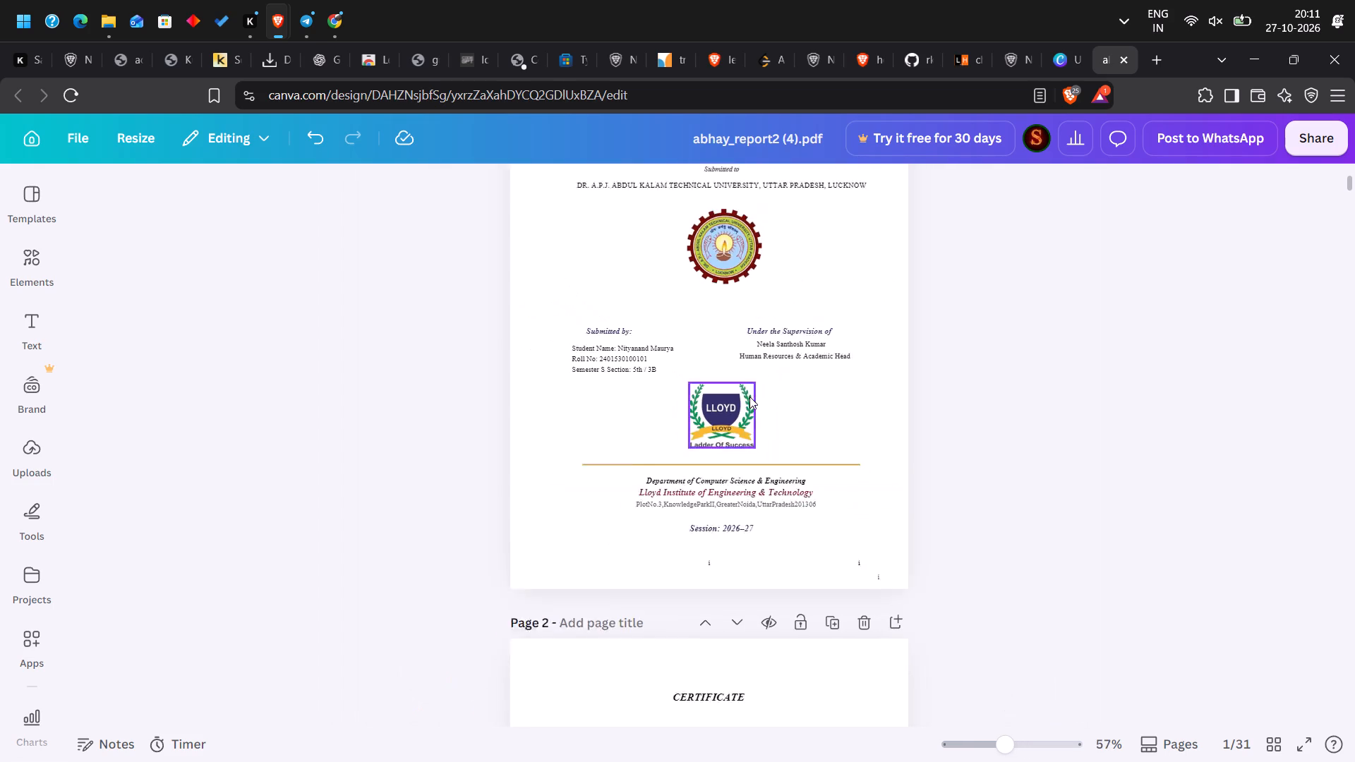
{"action": "scroll", "coordinate": [729, 354], "scroll_direction": "up", "scroll_amount": 2}
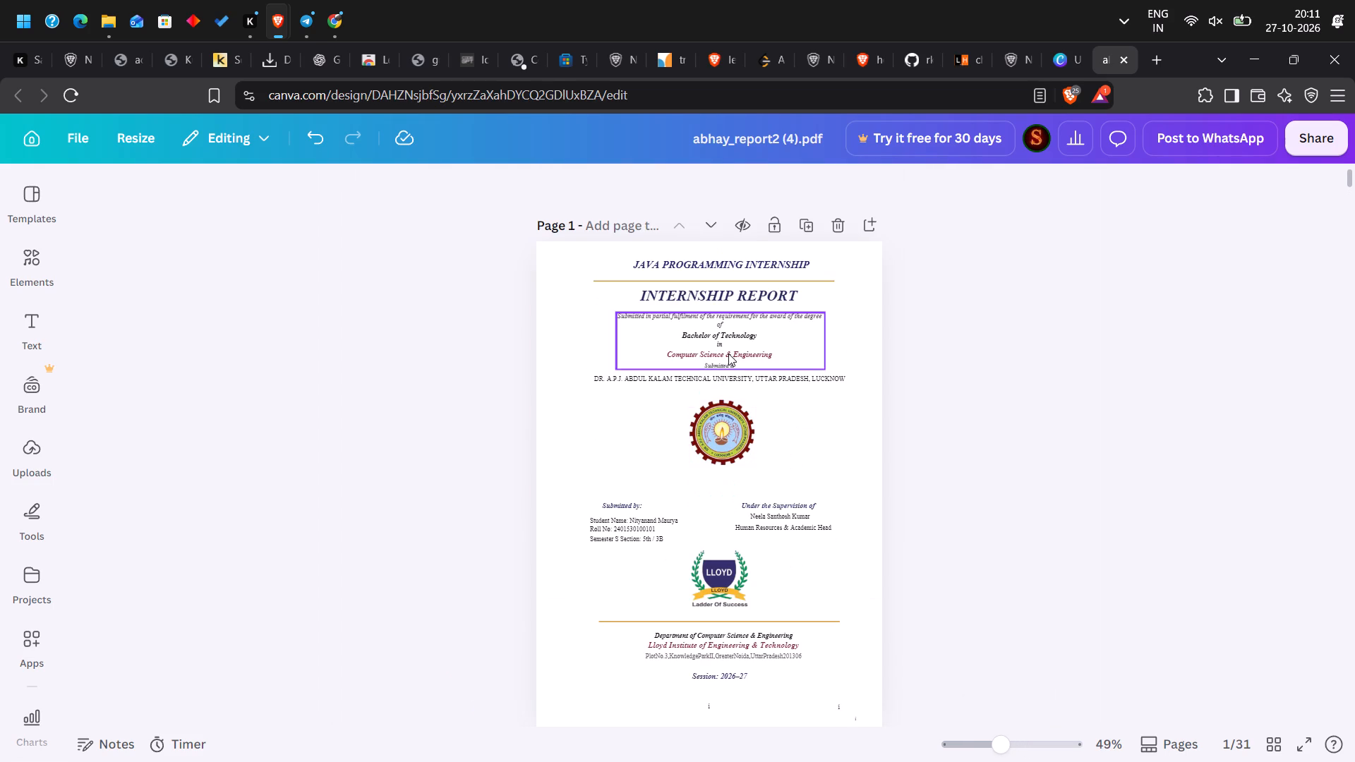
{"action": "scroll", "coordinate": [728, 355], "scroll_direction": "down", "scroll_amount": 1}
{"action": "scroll", "coordinate": [730, 427], "scroll_direction": "up", "scroll_amount": 1}
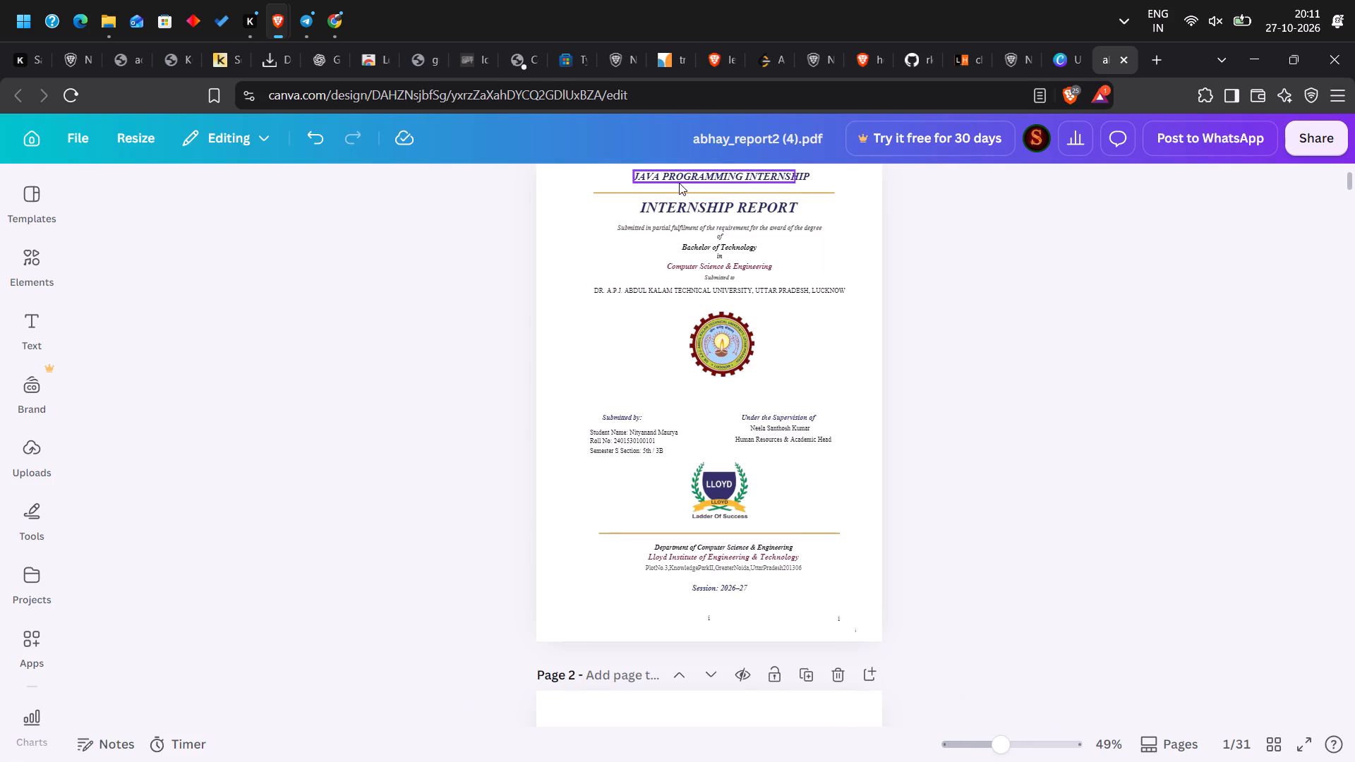
{"action": "scroll", "coordinate": [733, 313], "scroll_direction": "up", "scroll_amount": 1}
{"action": "scroll", "coordinate": [733, 313], "scroll_direction": "down", "scroll_amount": 1}
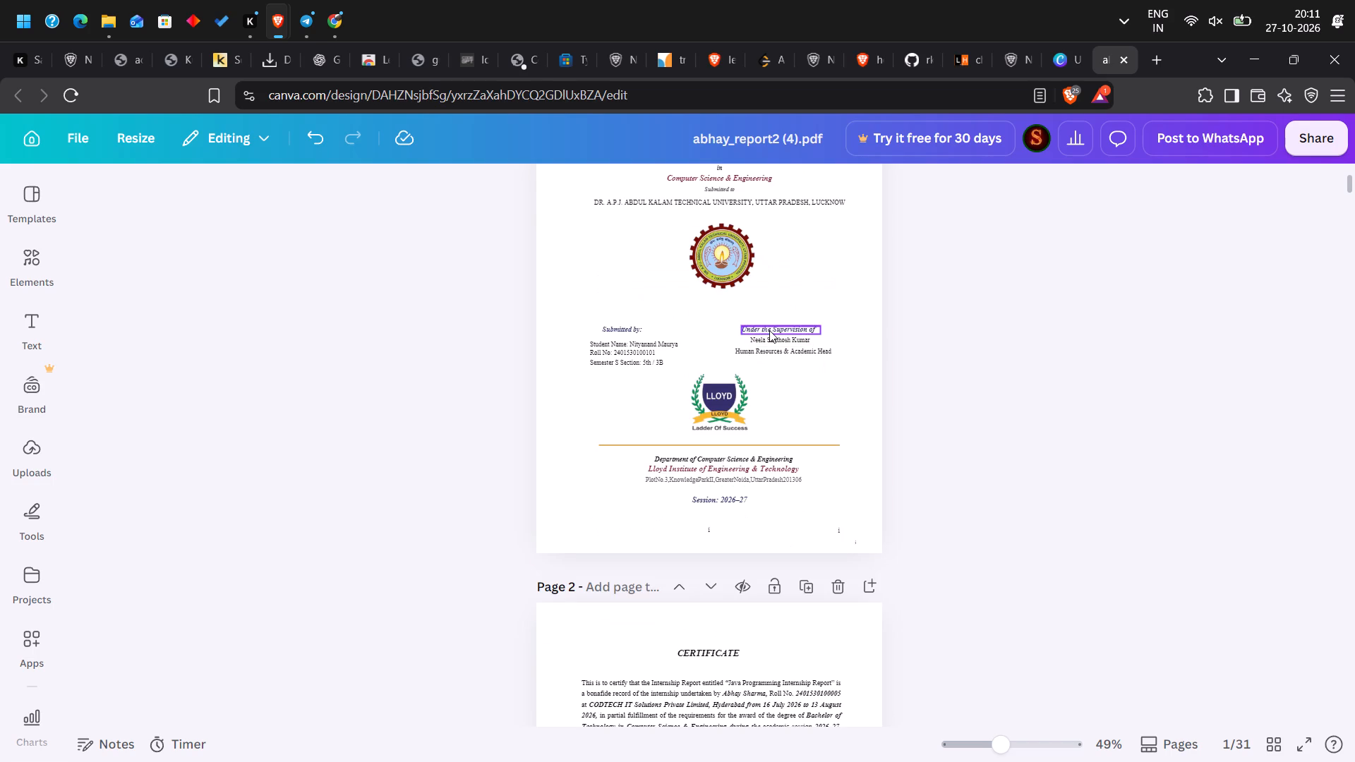
{"action": "left_click", "coordinate": [769, 330]}
{"action": "left_click_drag", "start_coordinate": [629, 330], "coordinate": [625, 317]}
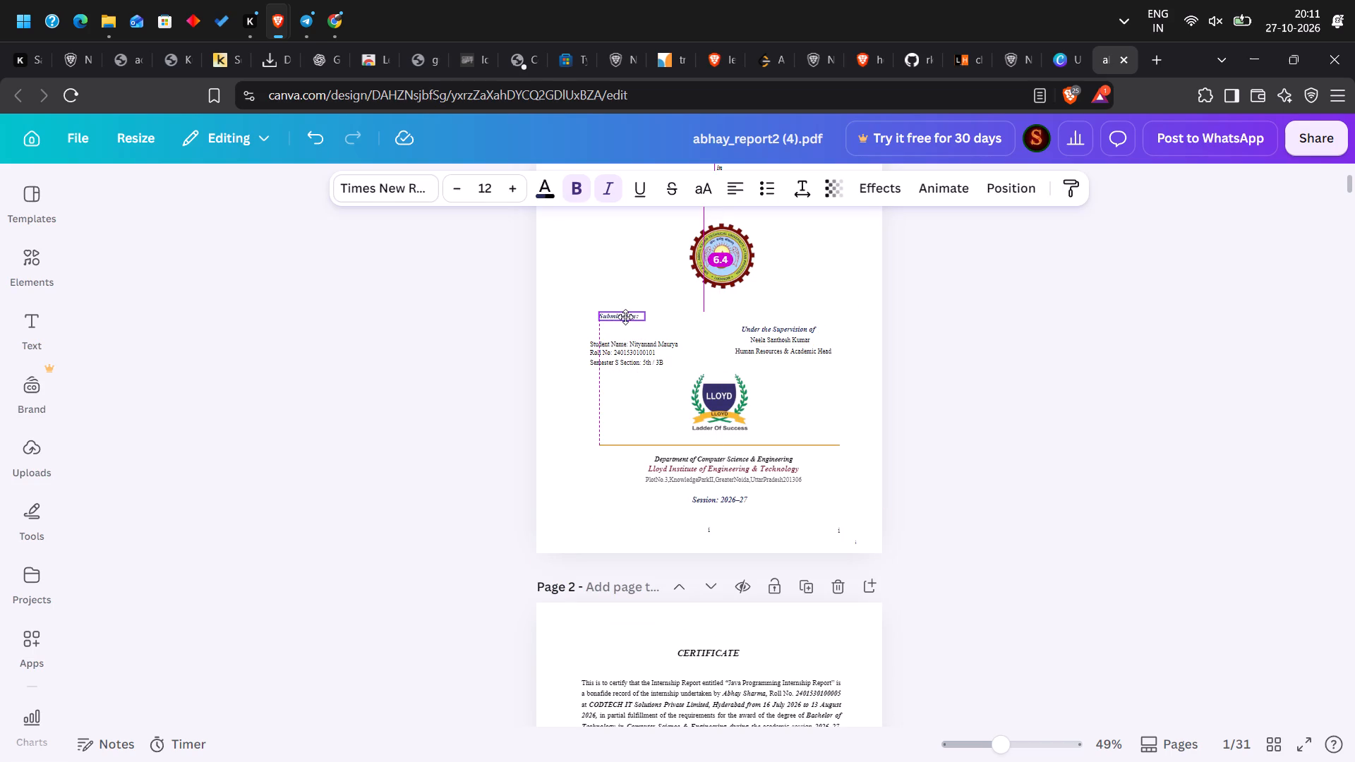
{"action": "left_click_drag", "start_coordinate": [625, 317], "coordinate": [626, 316]}
{"action": "left_click_drag", "start_coordinate": [797, 328], "coordinate": [797, 319]}
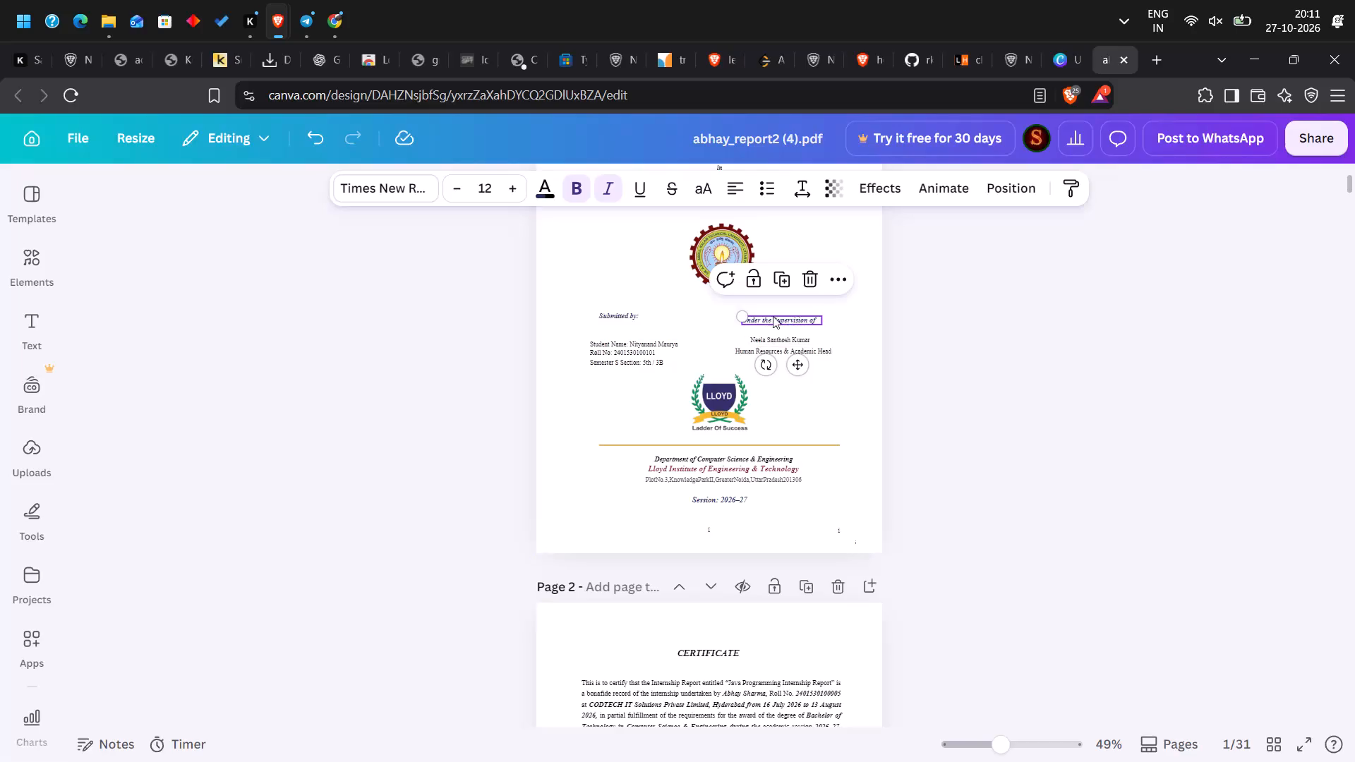
{"action": "left_click", "coordinate": [781, 315]}
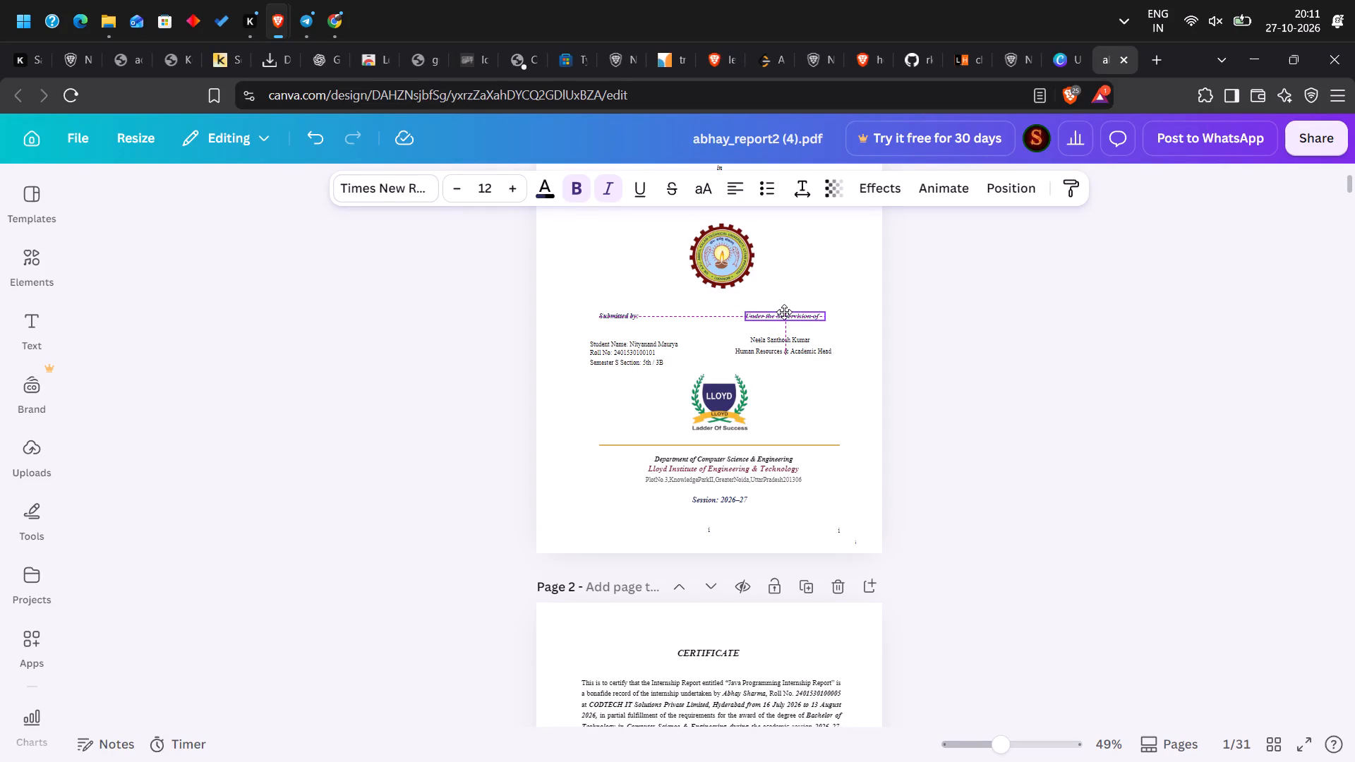
{"action": "left_click", "coordinate": [982, 371]}
Enlarge the student details block to font size 12.6 and move it up closer beneath the "Submitted by:" heading.
{"action": "scroll", "coordinate": [829, 392], "scroll_direction": "up", "scroll_amount": 2}
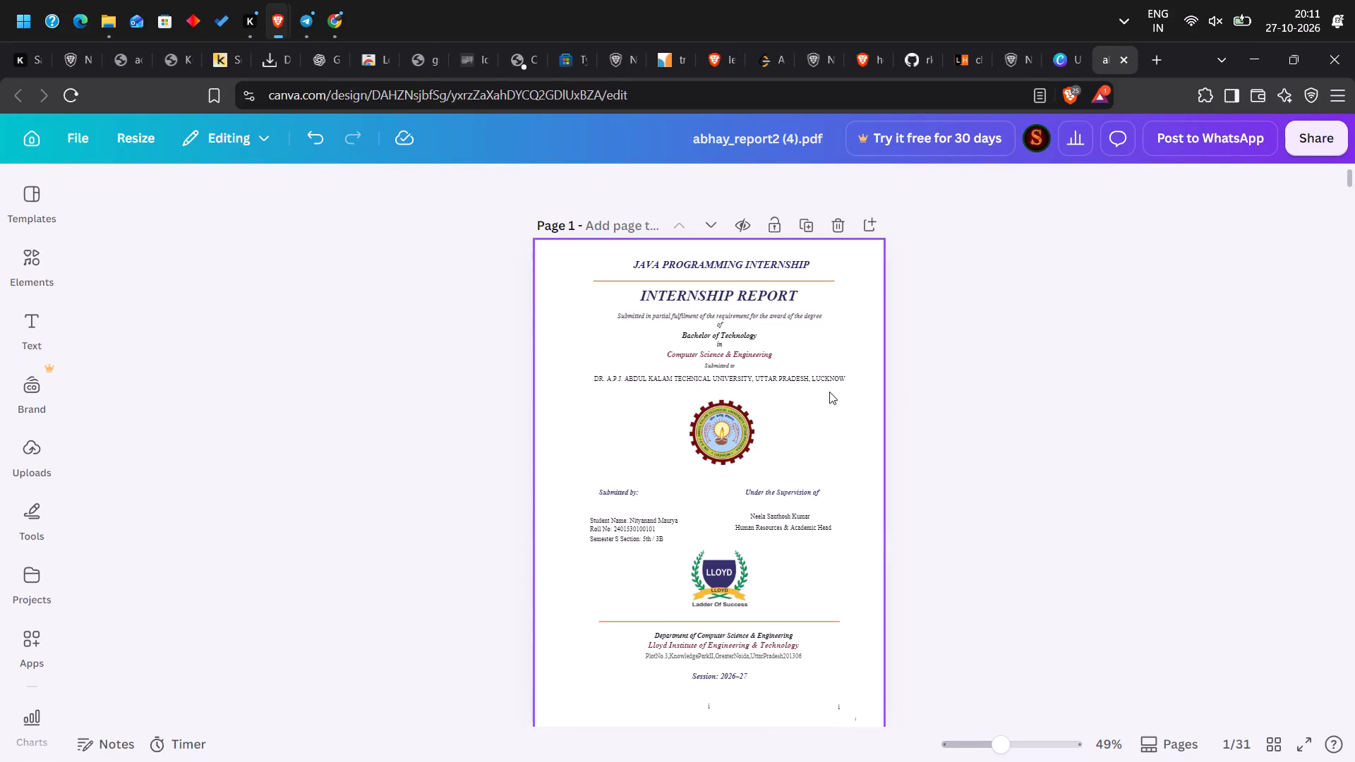
{"action": "left_click", "coordinate": [615, 530]}
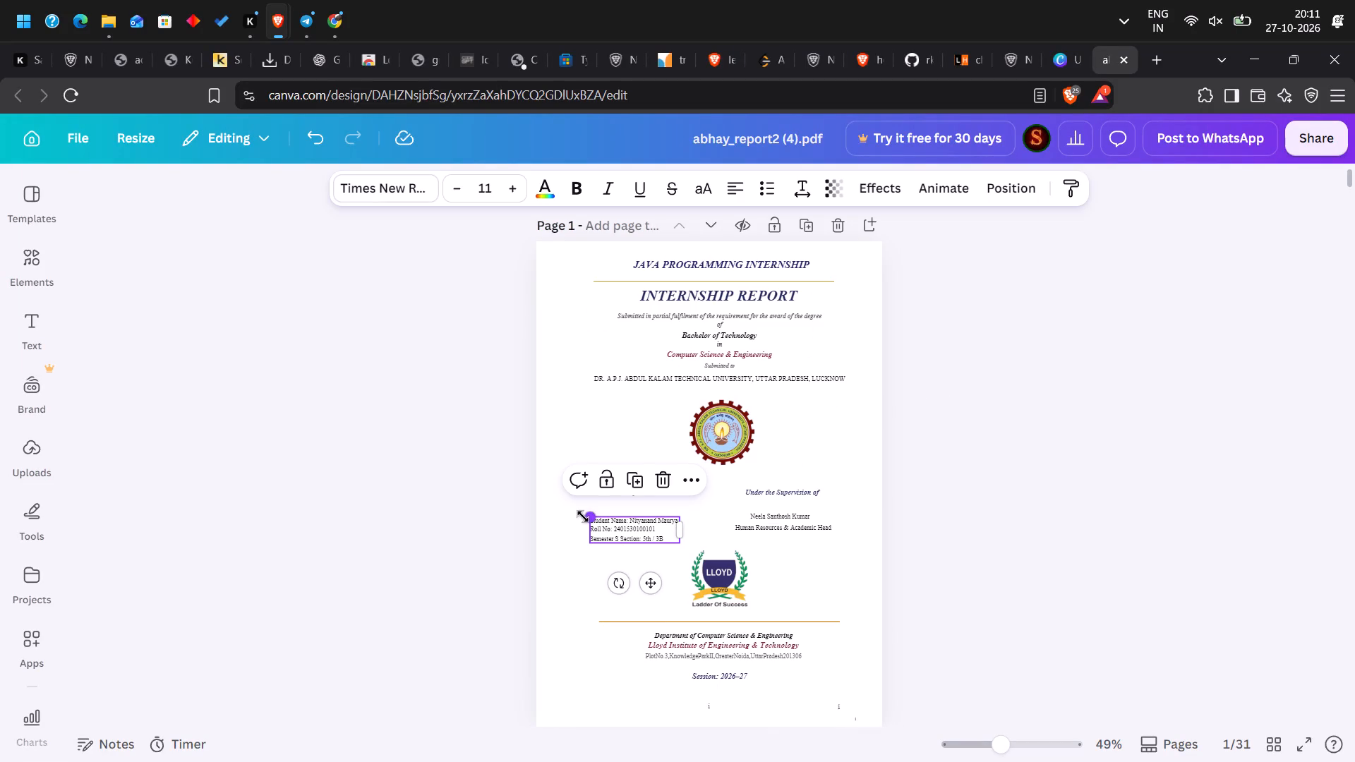
{"action": "left_click_drag", "start_coordinate": [585, 517], "coordinate": [574, 505]}
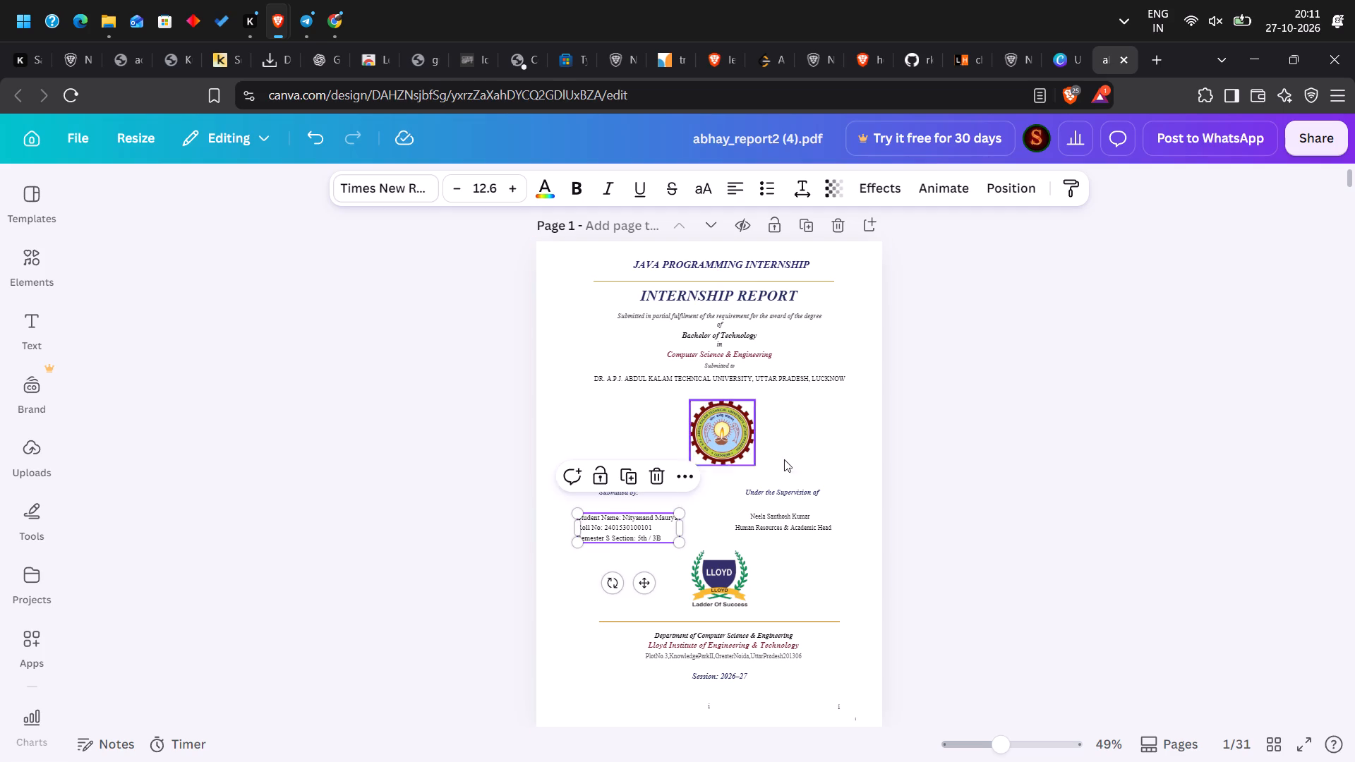
{"action": "left_click", "coordinate": [1072, 447]}
{"action": "left_click_drag", "start_coordinate": [640, 527], "coordinate": [639, 519]}
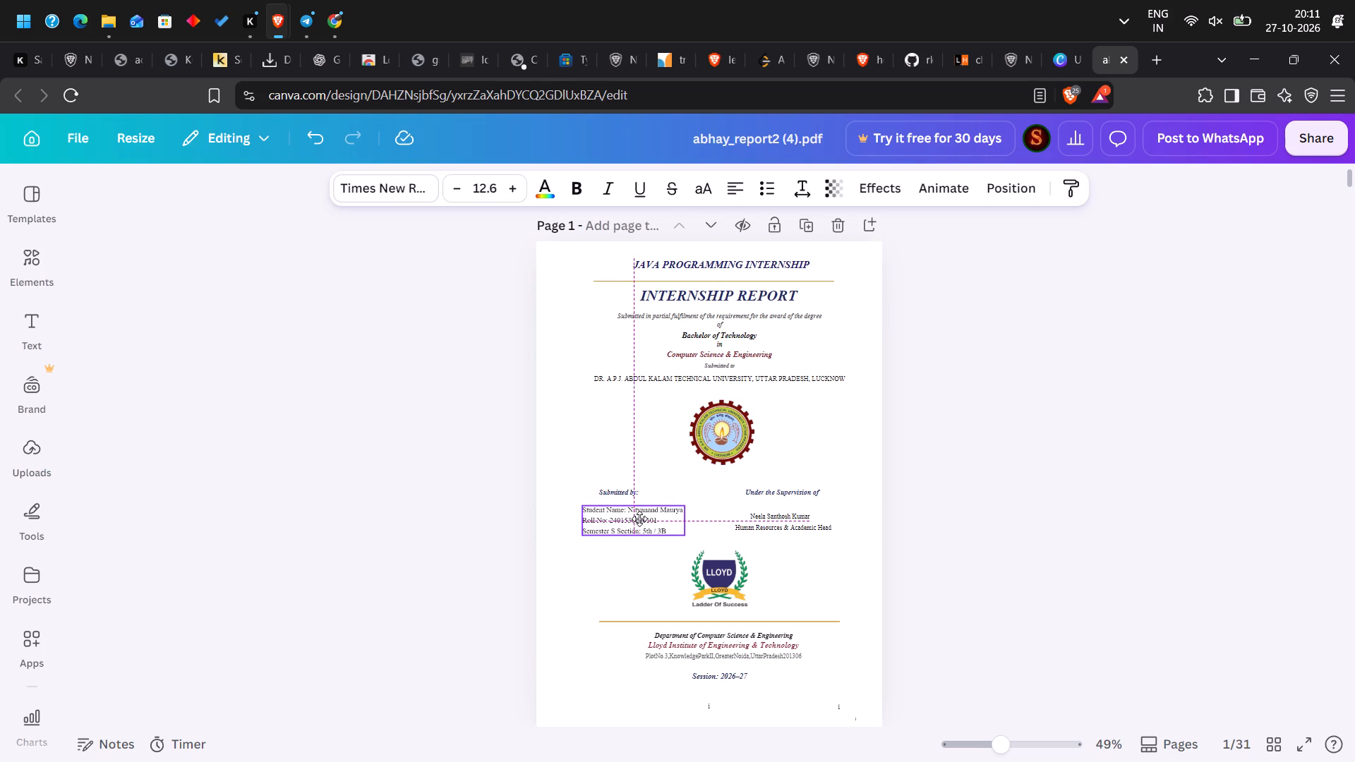
{"action": "left_click_drag", "start_coordinate": [639, 519], "coordinate": [639, 518]}
Enlarge the supervisor's name to font size 13.7 and centre it closer beneath "Under the Supervision of", level with the student name.
{"action": "left_click", "coordinate": [776, 518]}
{"action": "left_click_drag", "start_coordinate": [749, 514], "coordinate": [747, 513]}
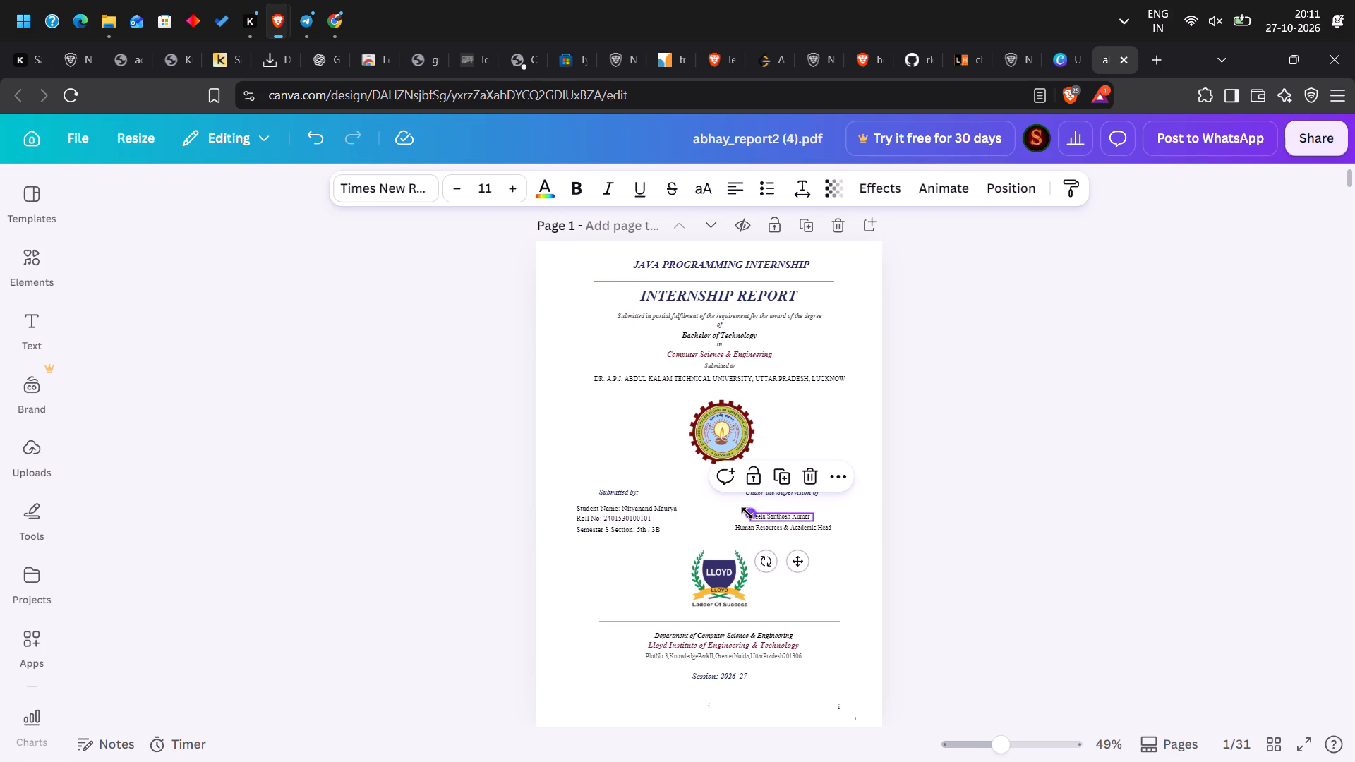
{"action": "left_click_drag", "start_coordinate": [747, 513], "coordinate": [737, 505]}
{"action": "left_click", "coordinate": [967, 505]}
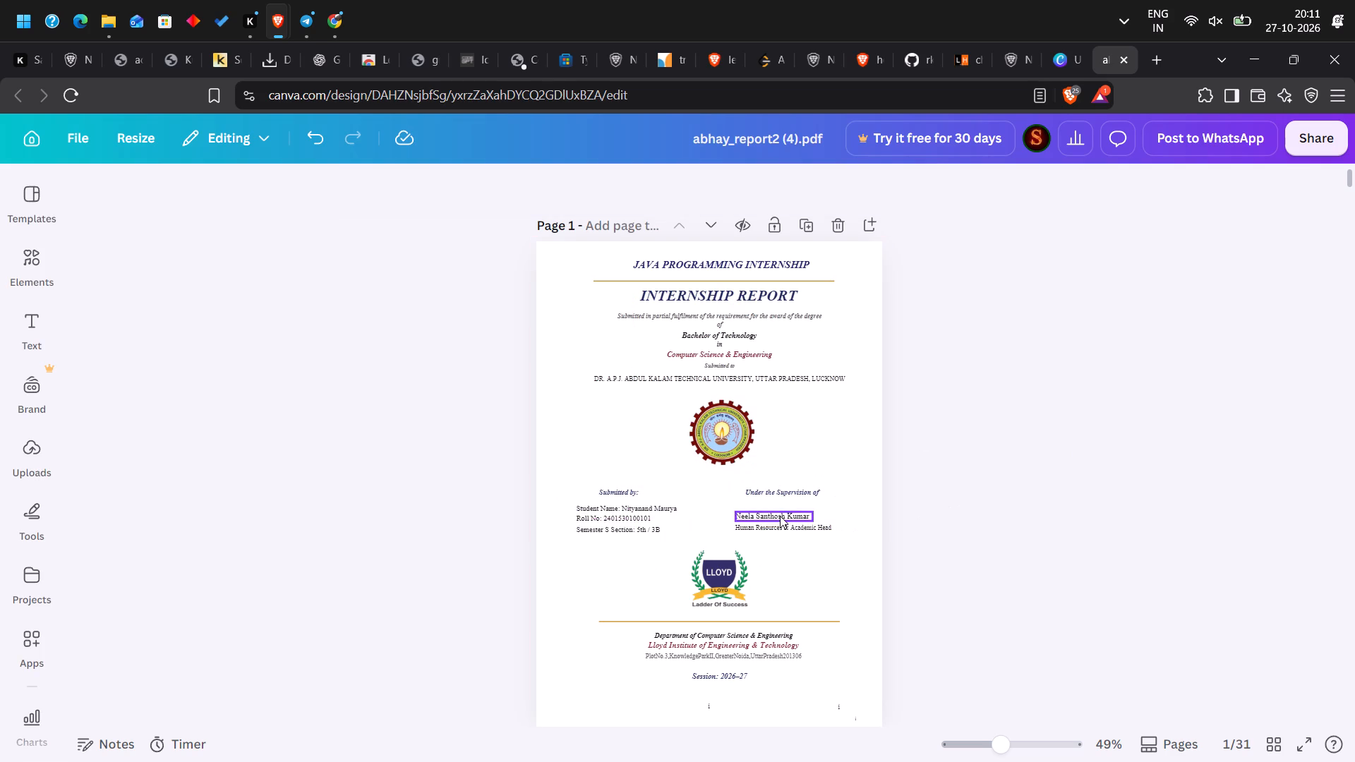
{"action": "left_click_drag", "start_coordinate": [780, 515], "coordinate": [791, 508]}
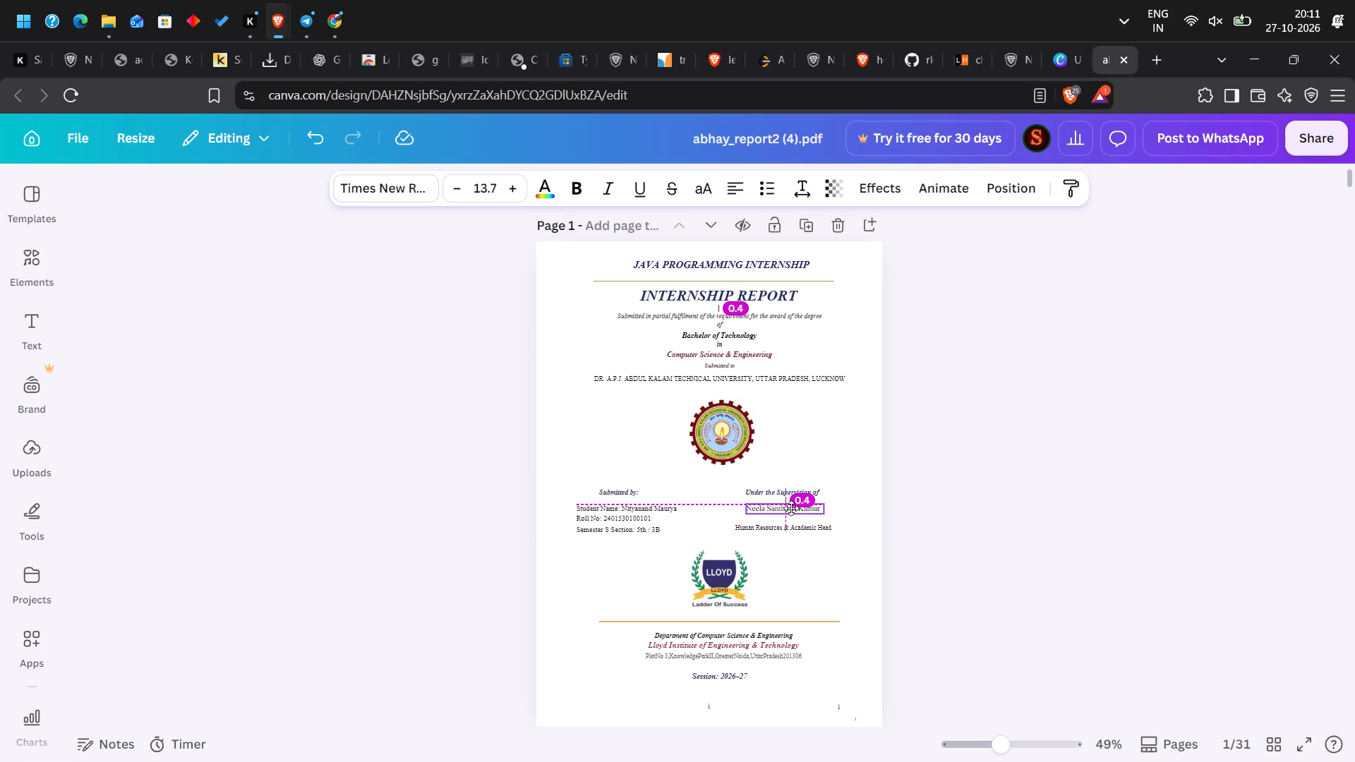
{"action": "left_click_drag", "start_coordinate": [791, 508], "coordinate": [792, 509]}
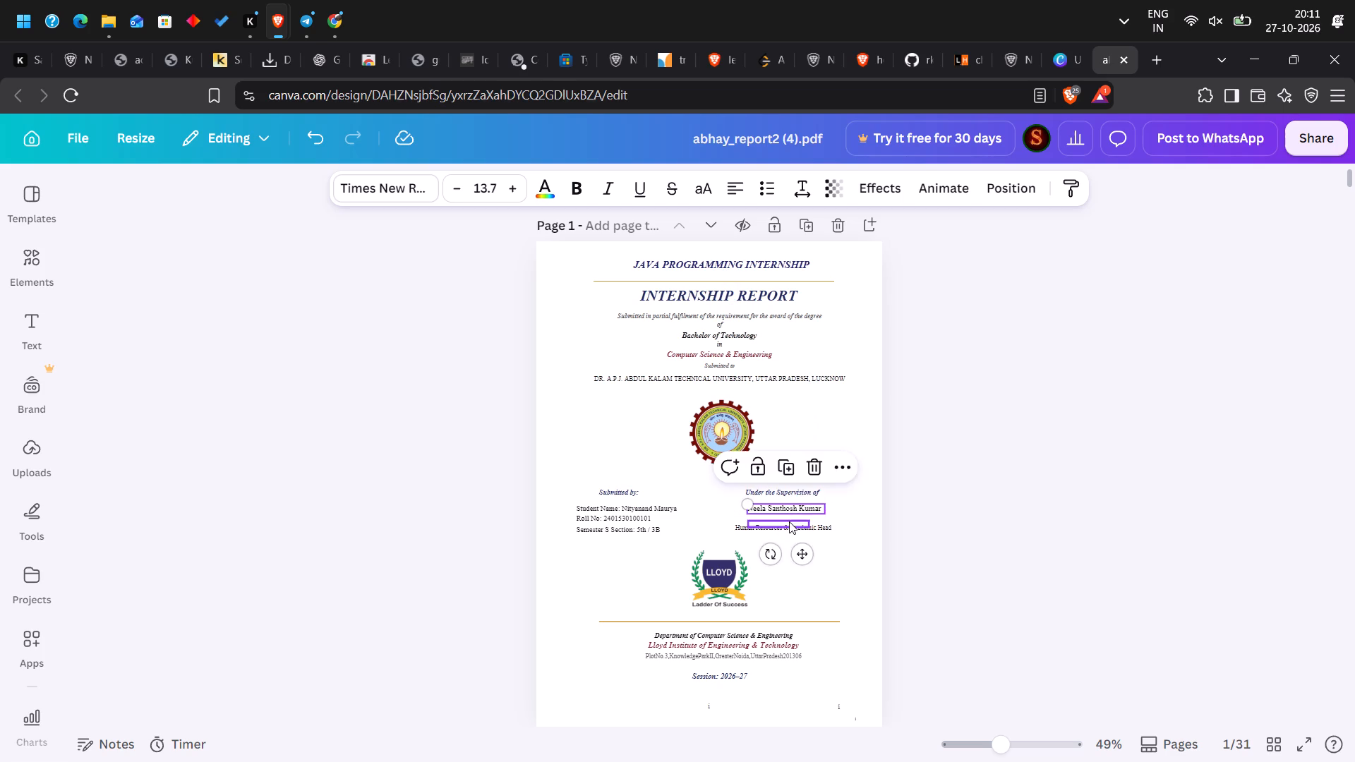
Move the "Human Resources & Academic Head" line up and slightly right so it sits closely beneath the supervisor's name.
{"action": "left_click", "coordinate": [788, 526]}
{"action": "left_click_drag", "start_coordinate": [788, 526], "coordinate": [790, 519]}
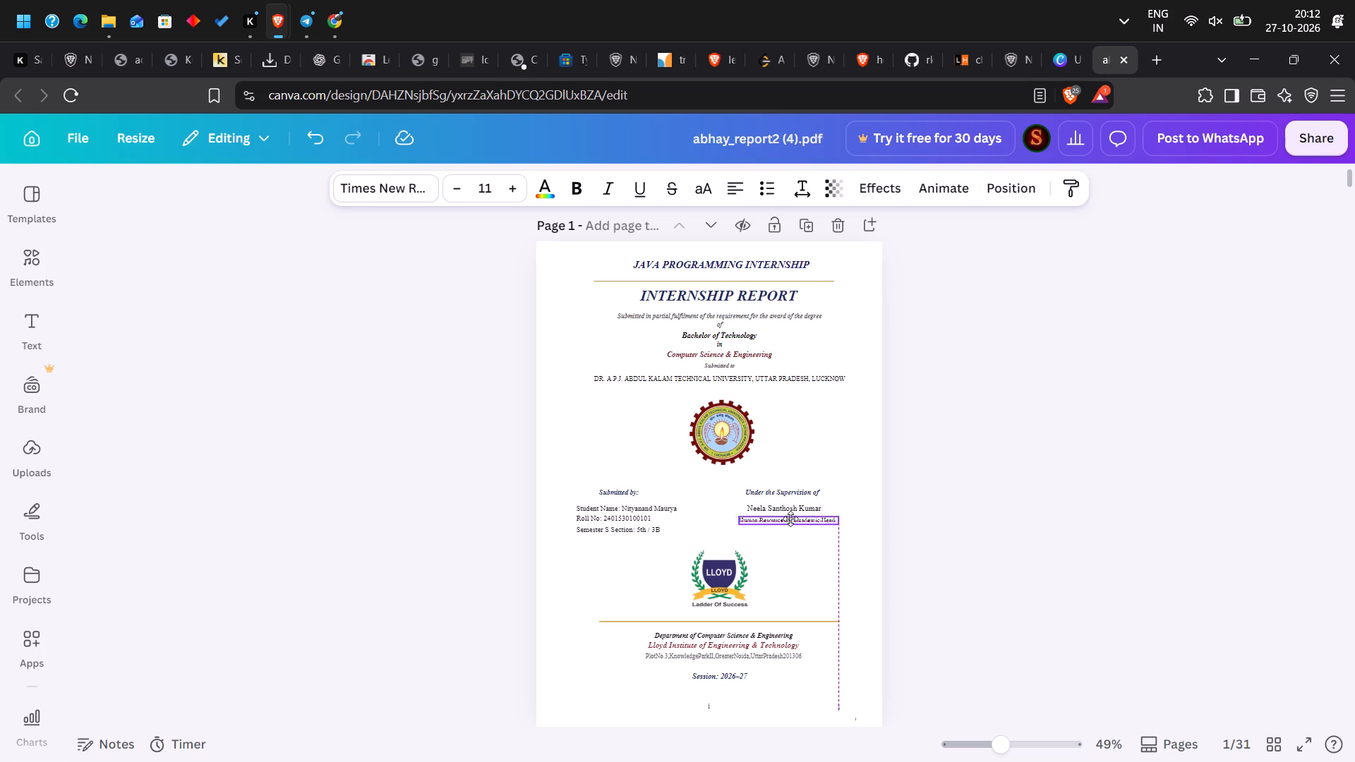
{"action": "left_click_drag", "start_coordinate": [790, 519], "coordinate": [787, 522]}
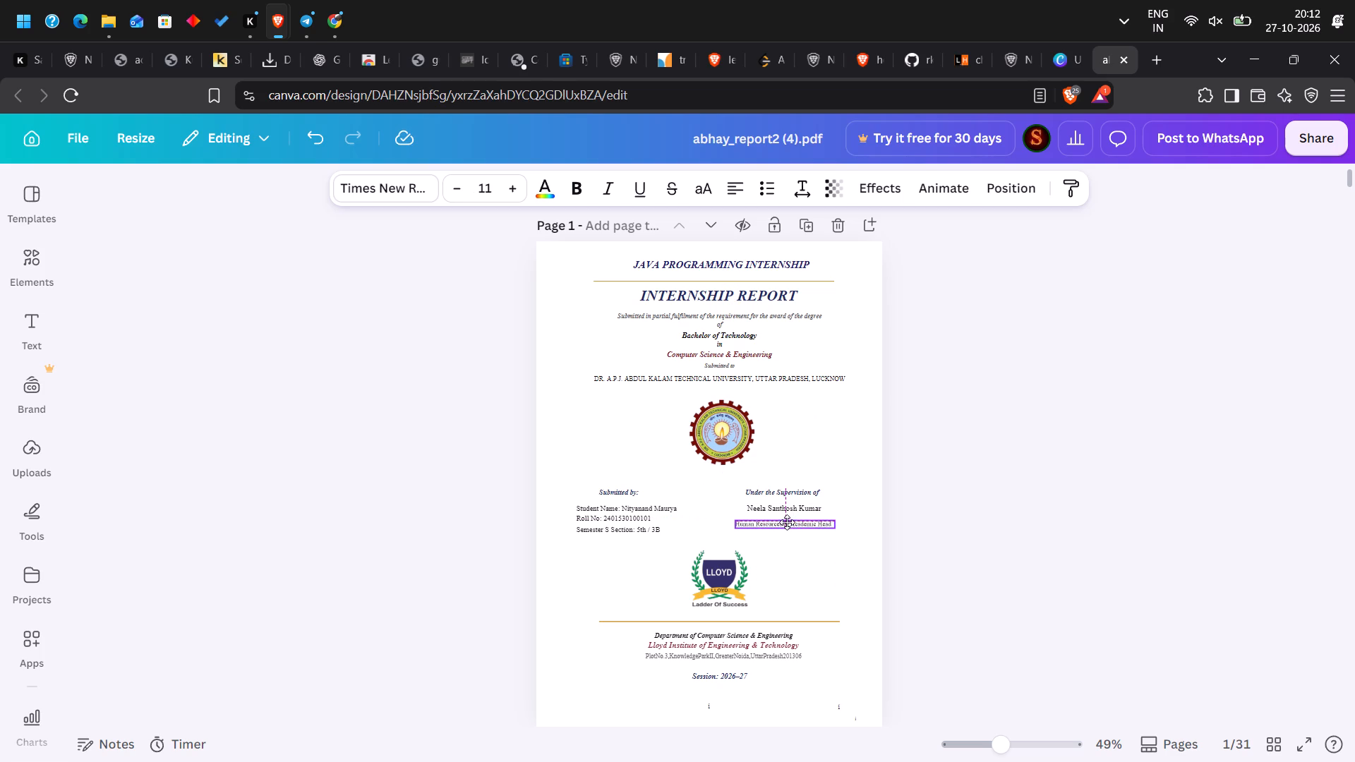
{"action": "left_click_drag", "start_coordinate": [787, 522], "coordinate": [785, 519]}
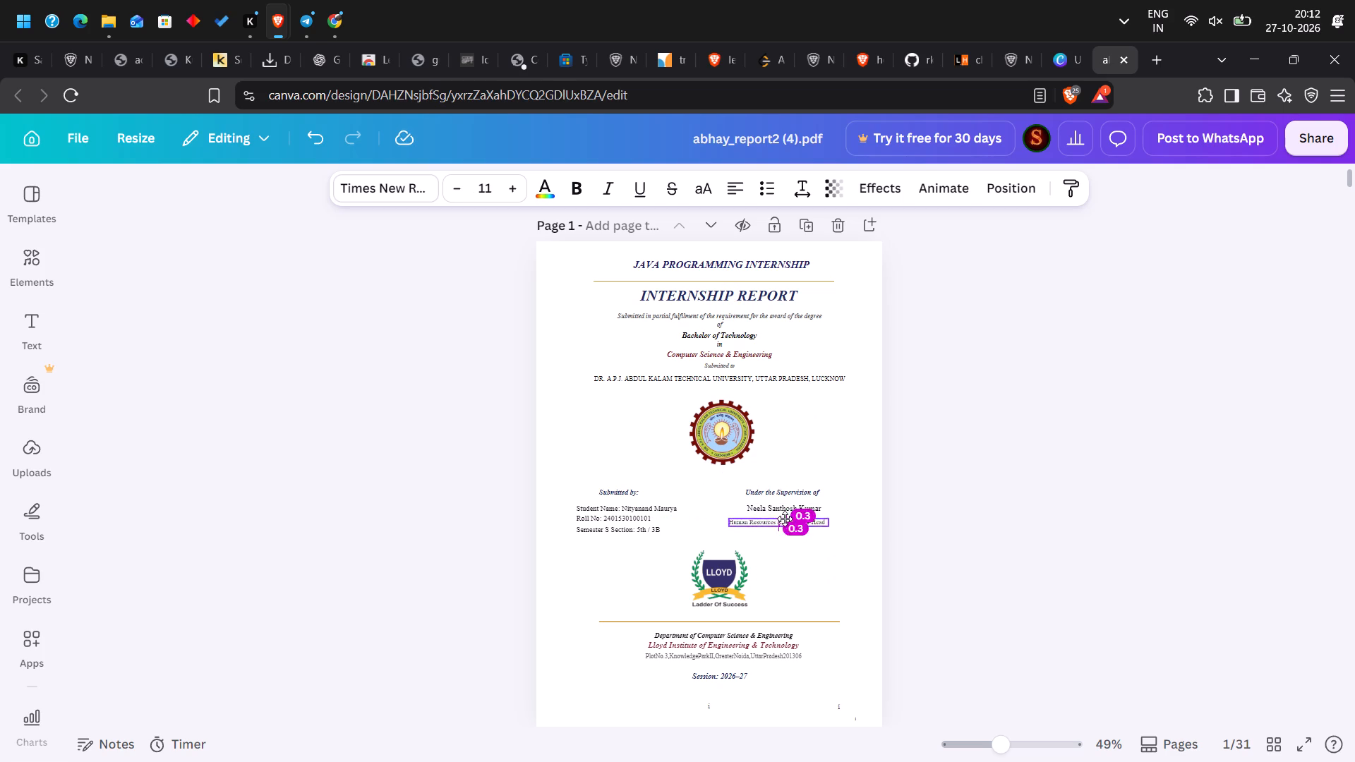
{"action": "left_click_drag", "start_coordinate": [785, 519], "coordinate": [787, 518]}
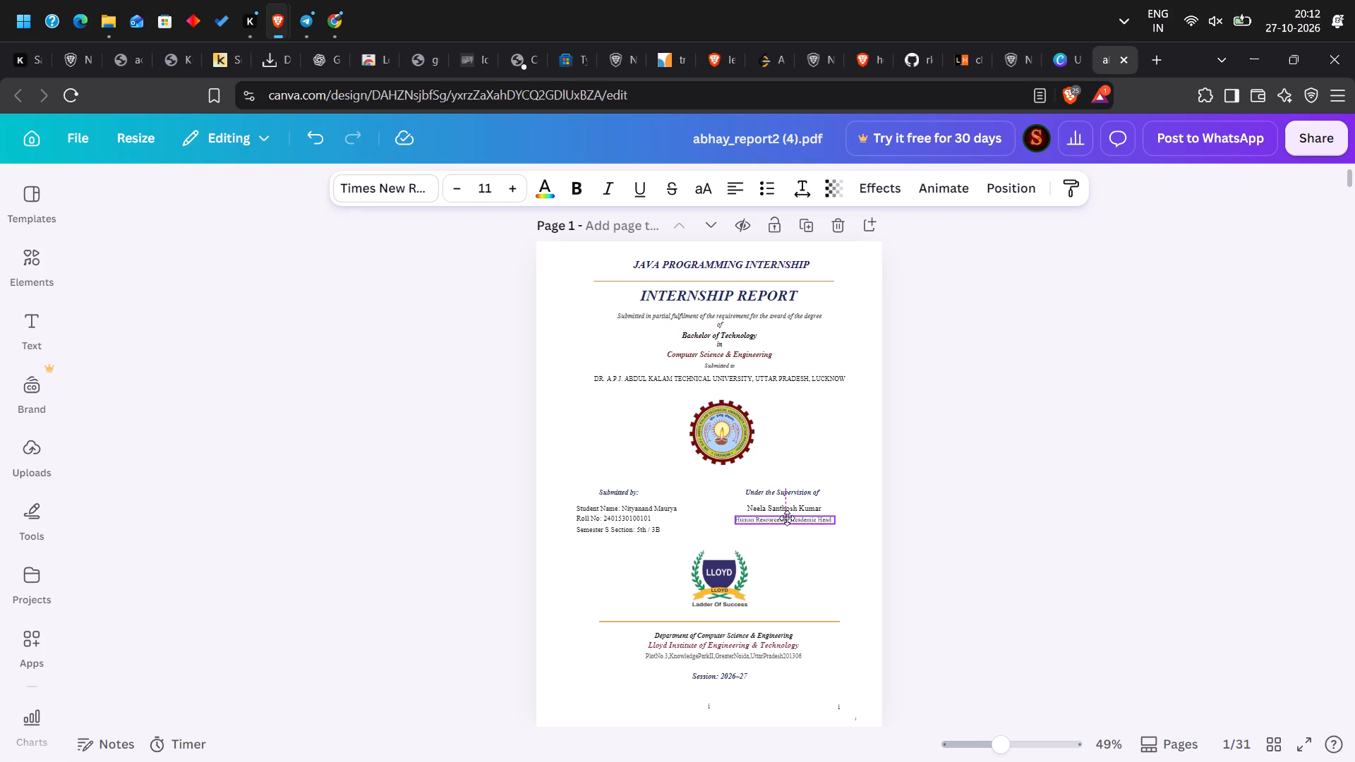
{"action": "left_click_drag", "start_coordinate": [787, 518], "coordinate": [790, 518]}
{"action": "left_click_drag", "start_coordinate": [790, 518], "coordinate": [790, 519]}
{"action": "left_click", "coordinate": [1153, 454]}
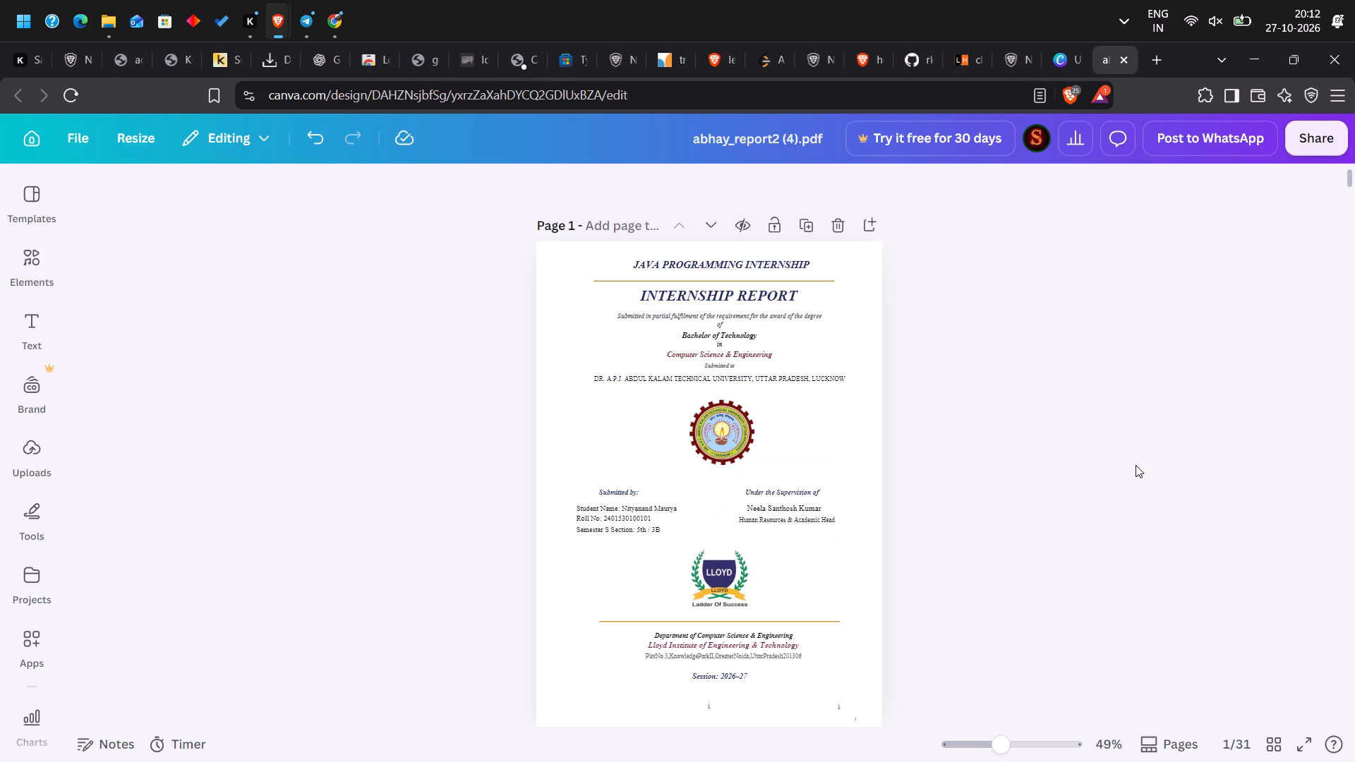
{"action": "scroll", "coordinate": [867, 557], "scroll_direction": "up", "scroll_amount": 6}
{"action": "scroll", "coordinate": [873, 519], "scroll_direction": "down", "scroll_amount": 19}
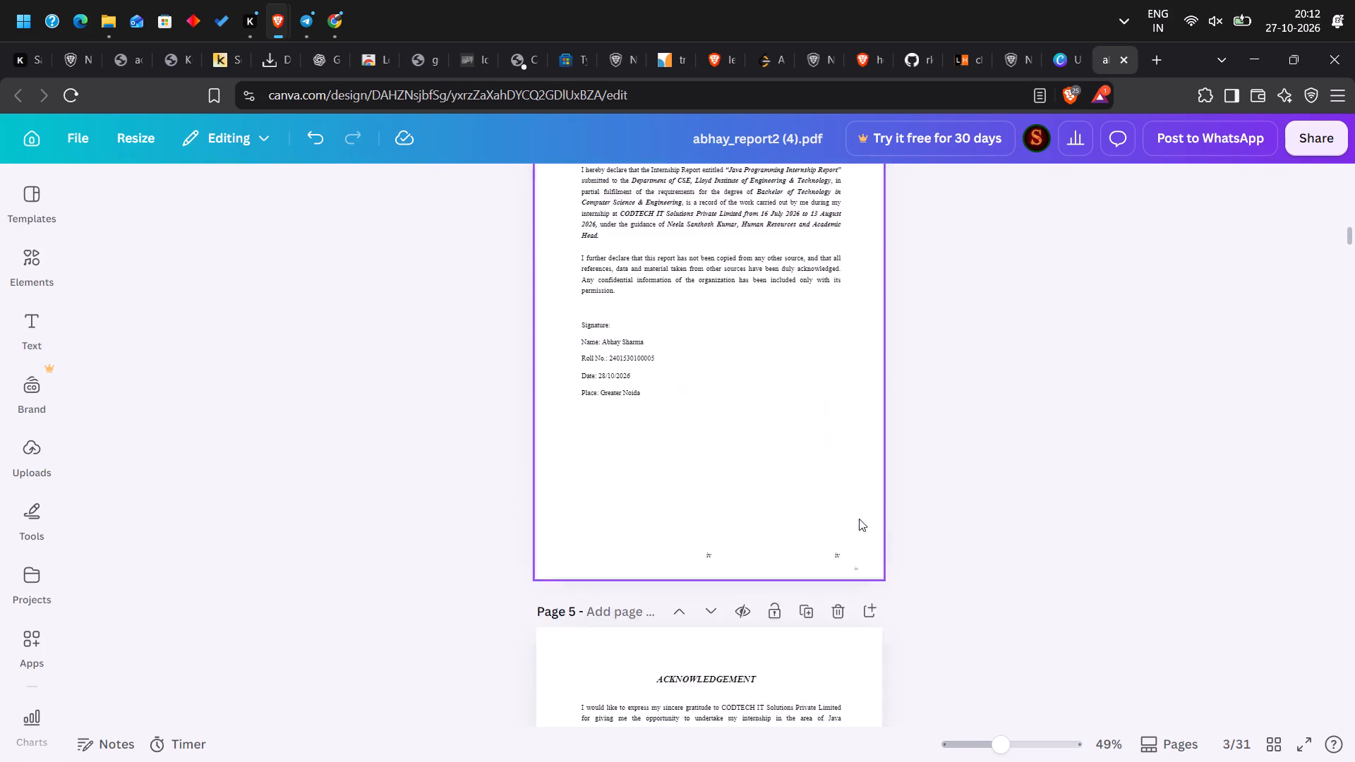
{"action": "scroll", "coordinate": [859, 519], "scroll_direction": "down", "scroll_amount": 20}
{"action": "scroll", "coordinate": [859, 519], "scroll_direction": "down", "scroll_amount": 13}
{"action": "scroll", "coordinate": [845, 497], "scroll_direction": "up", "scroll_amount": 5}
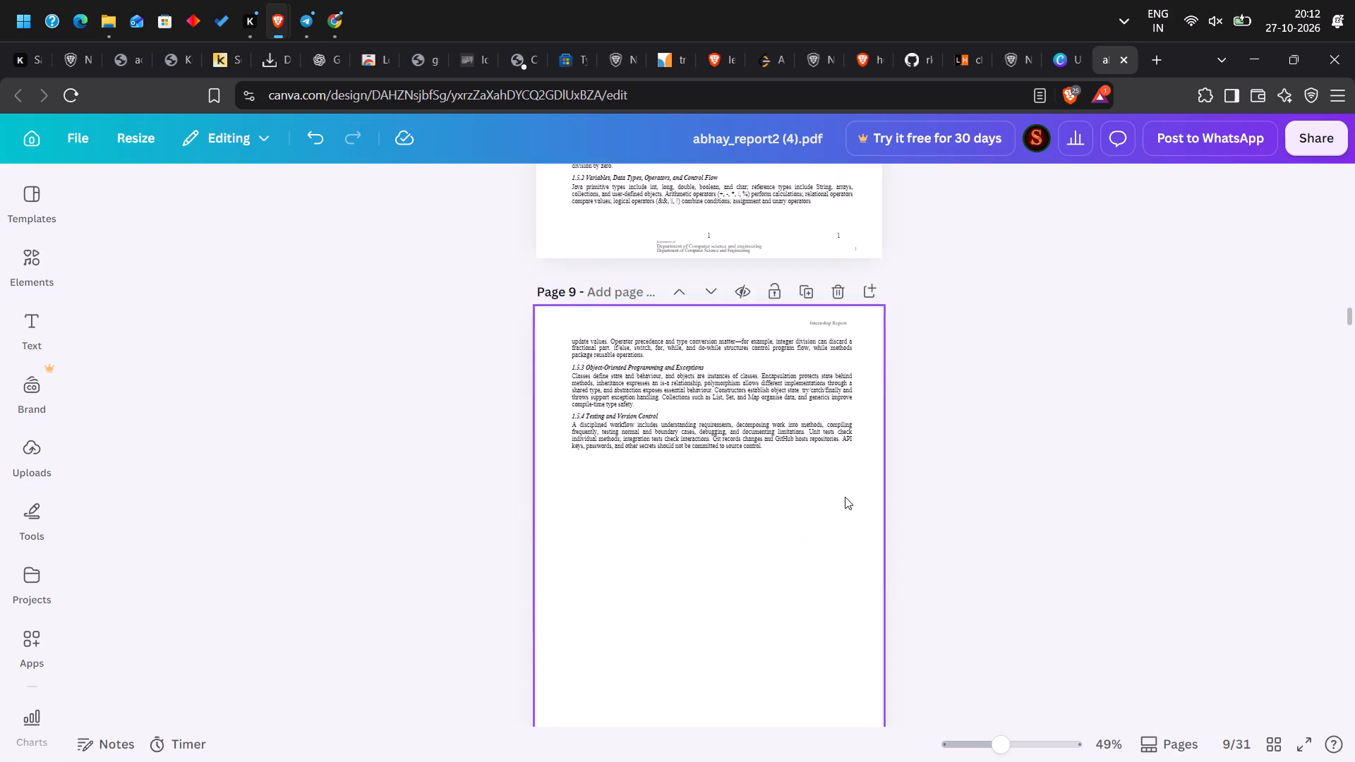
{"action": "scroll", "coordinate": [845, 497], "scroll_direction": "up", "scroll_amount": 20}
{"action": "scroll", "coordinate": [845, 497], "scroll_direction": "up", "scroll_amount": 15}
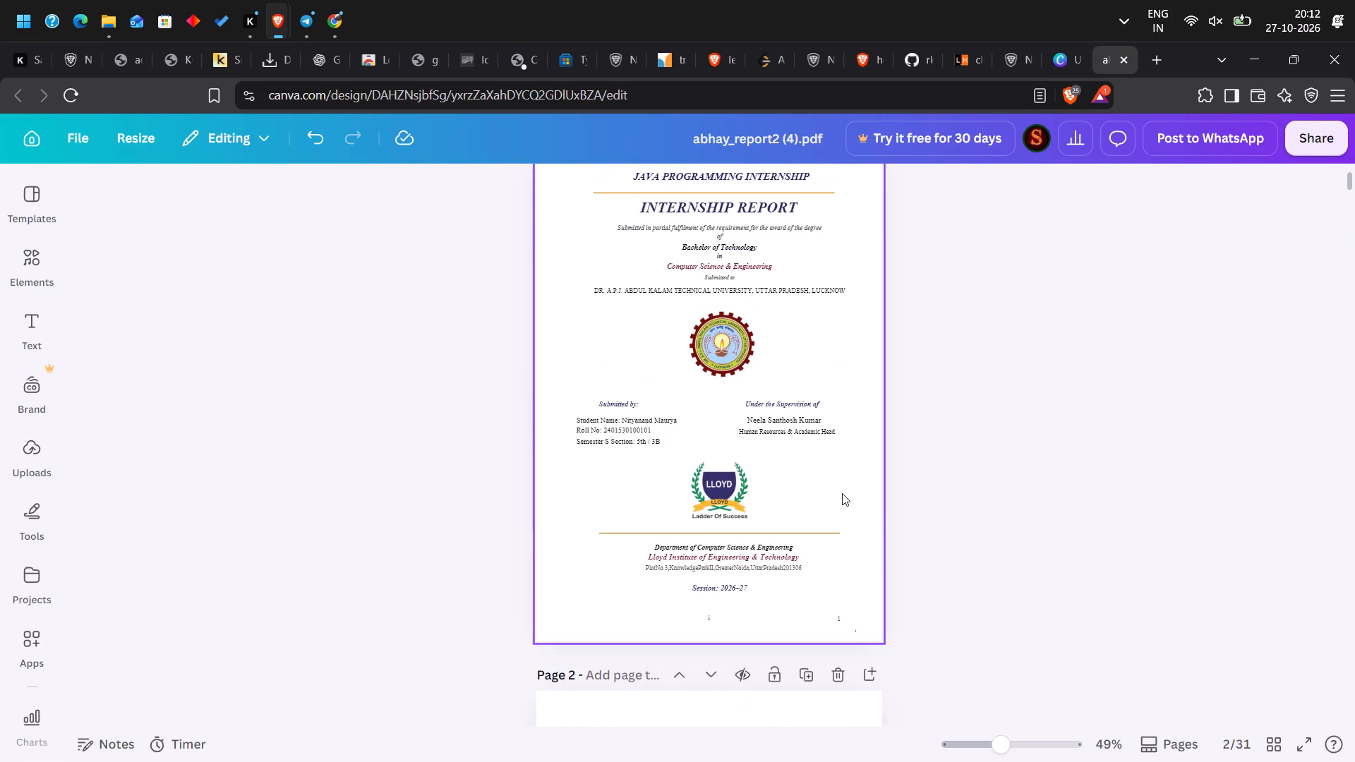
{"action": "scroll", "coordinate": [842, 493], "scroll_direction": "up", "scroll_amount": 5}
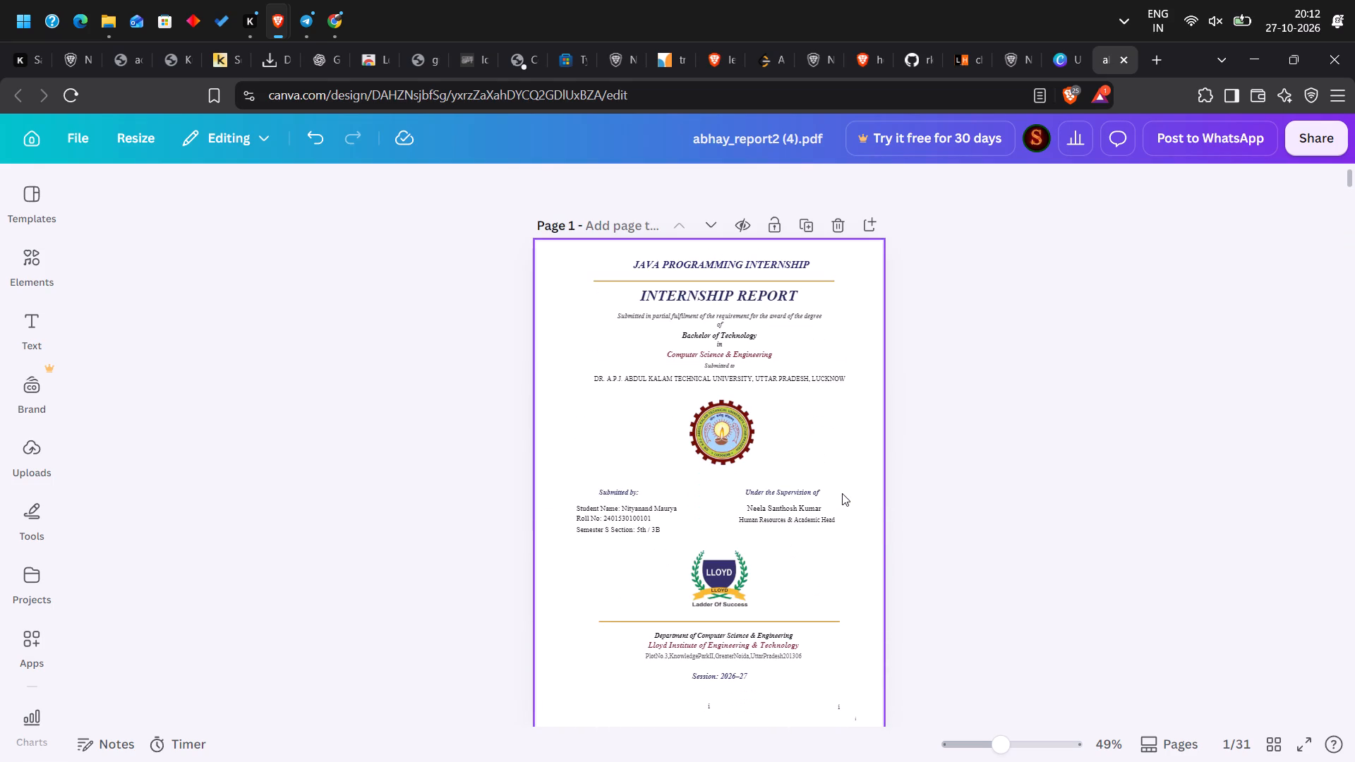
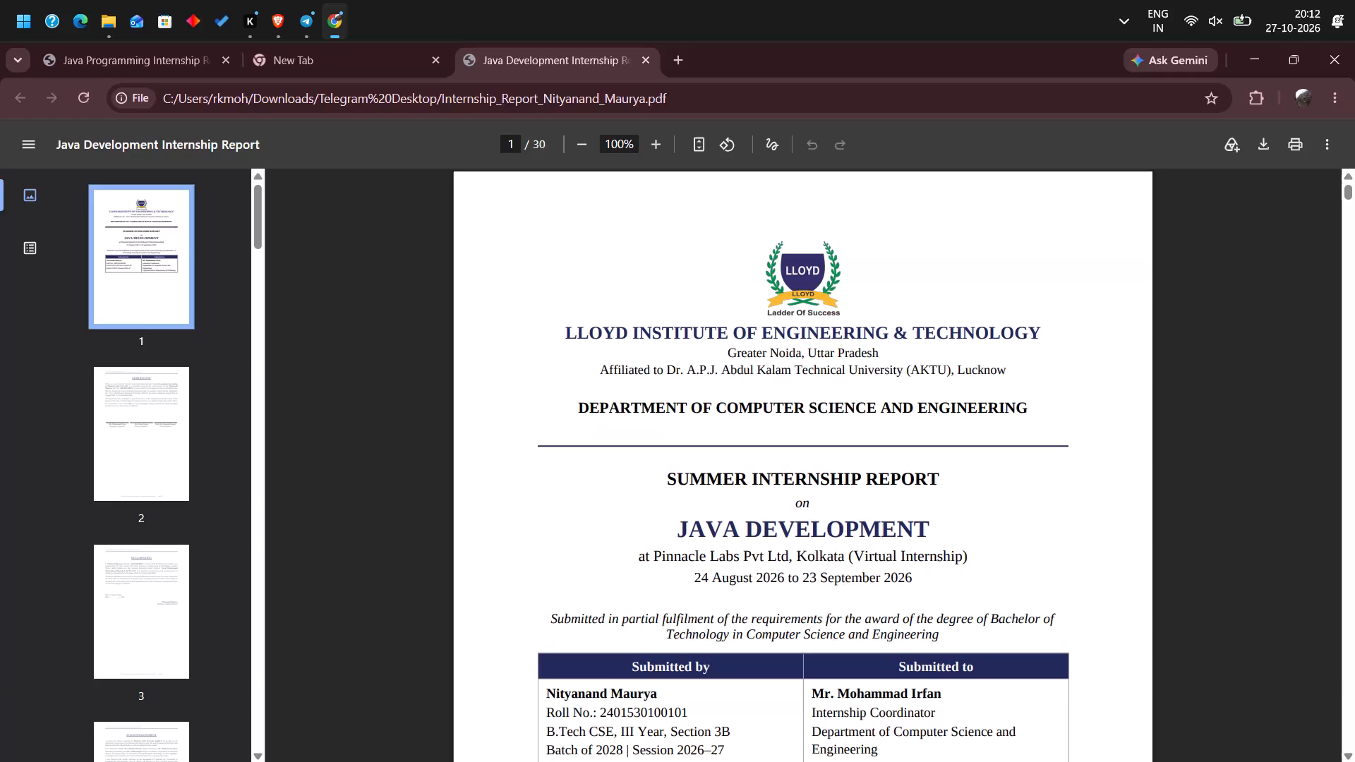
Check the Java Development internship report's cover in Chrome, switch back to Canva in Brave and upload that PDF from the Telegram Desktop folder.
{"action": "scroll", "coordinate": [839, 548], "scroll_direction": "down", "scroll_amount": 1}
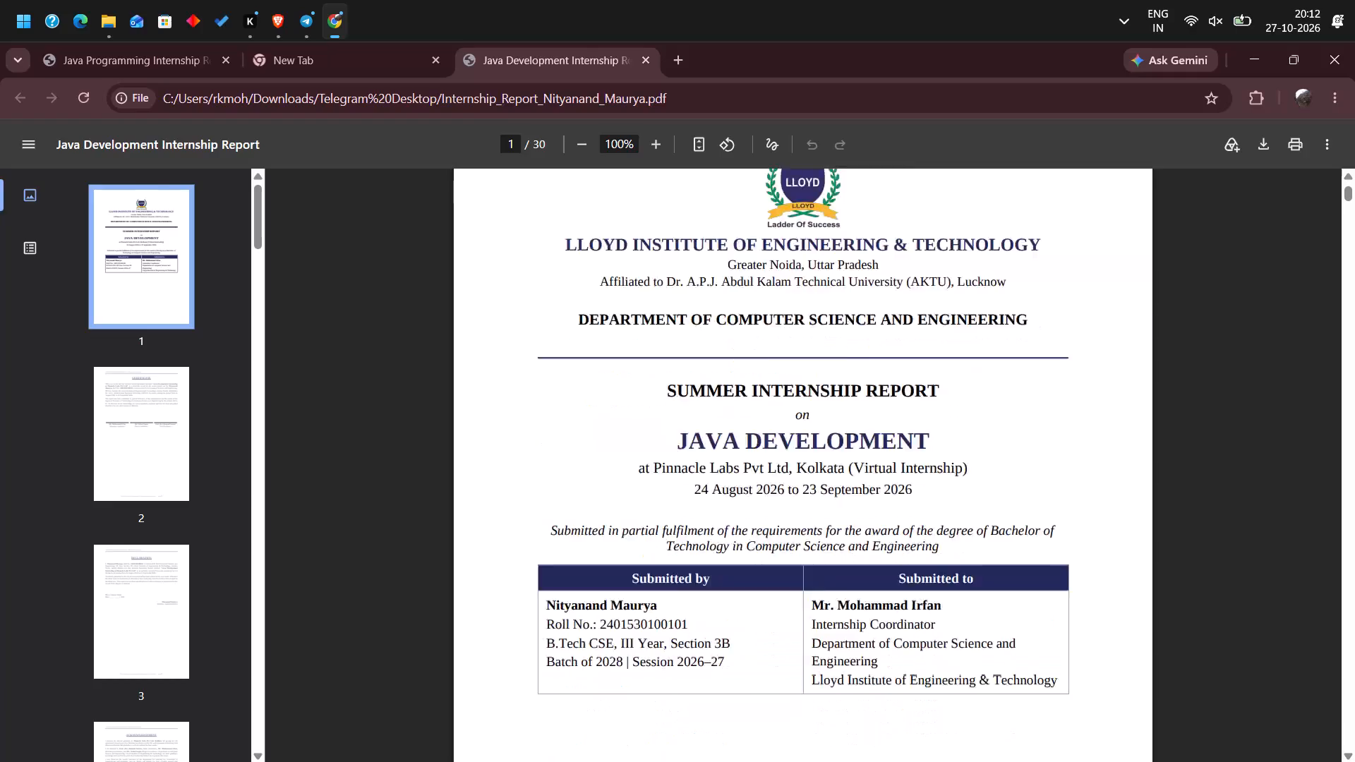
{"action": "scroll", "coordinate": [839, 548], "scroll_direction": "down", "scroll_amount": 2}
{"action": "scroll", "coordinate": [839, 548], "scroll_direction": "up", "scroll_amount": 6}
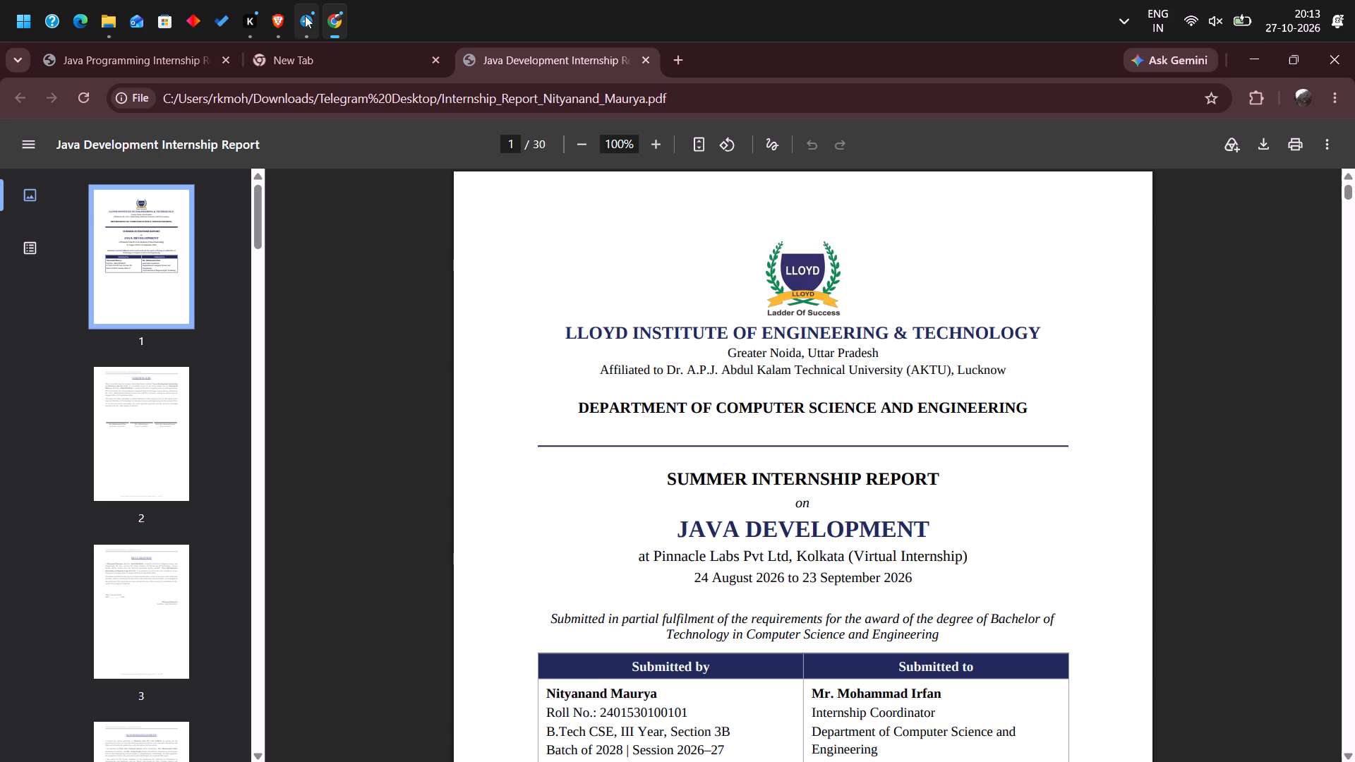
{"action": "left_click", "coordinate": [278, 20]}
{"action": "left_click", "coordinate": [189, 119]}
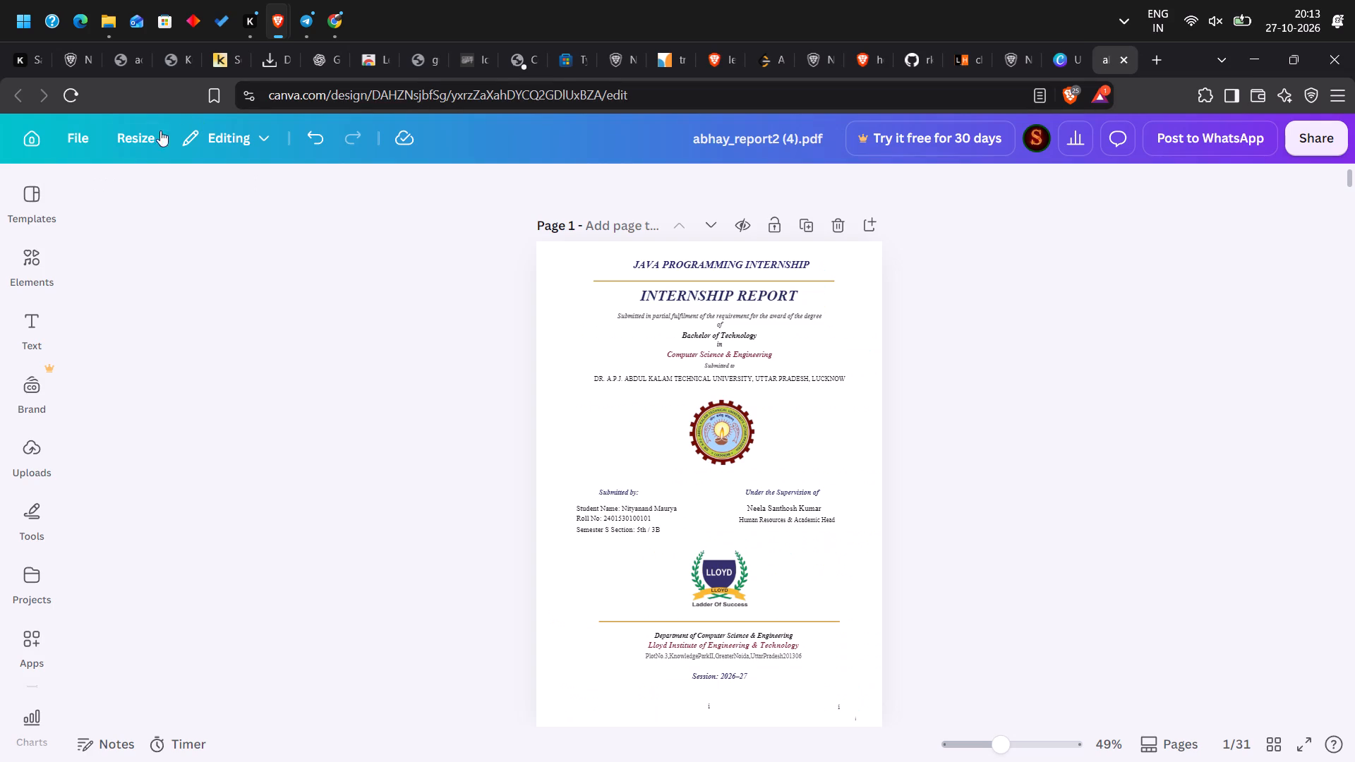
{"action": "left_click", "coordinate": [40, 447]}
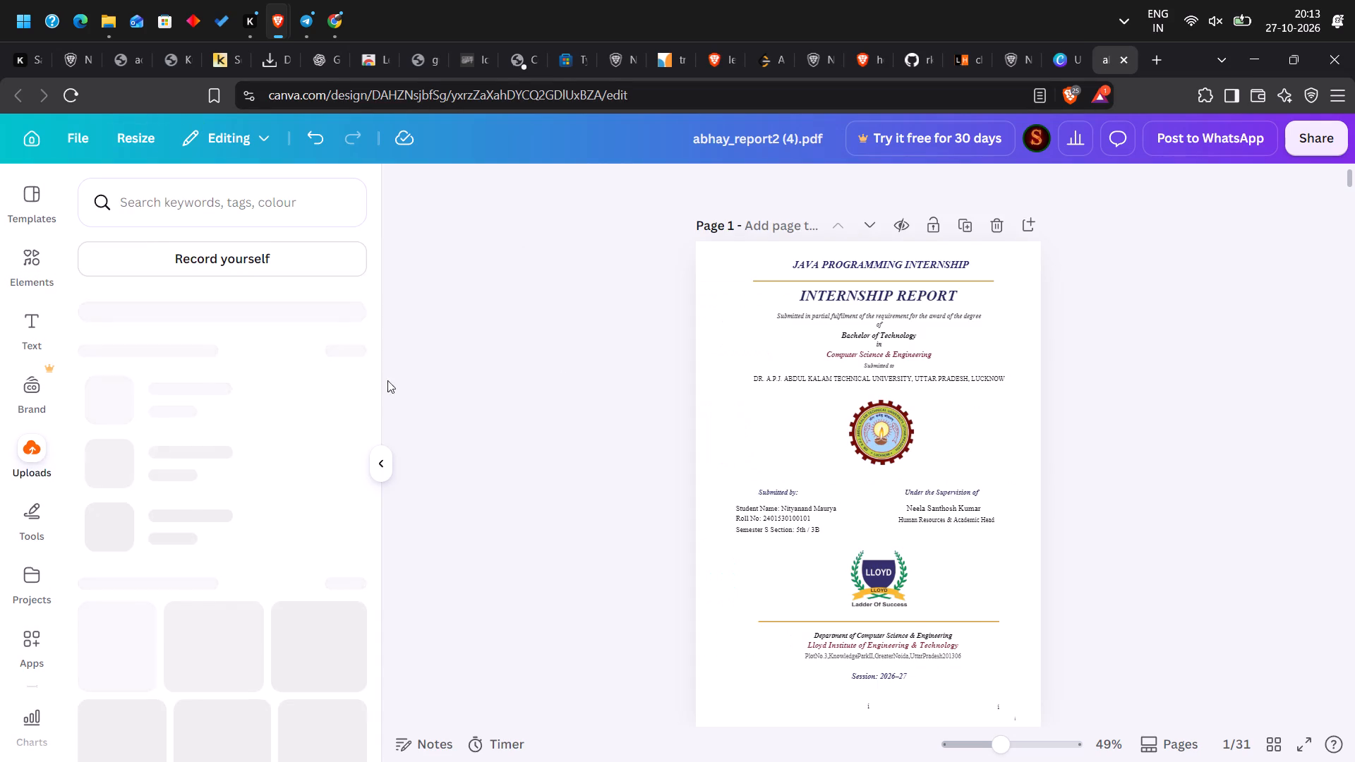
{"action": "left_click", "coordinate": [179, 251]}
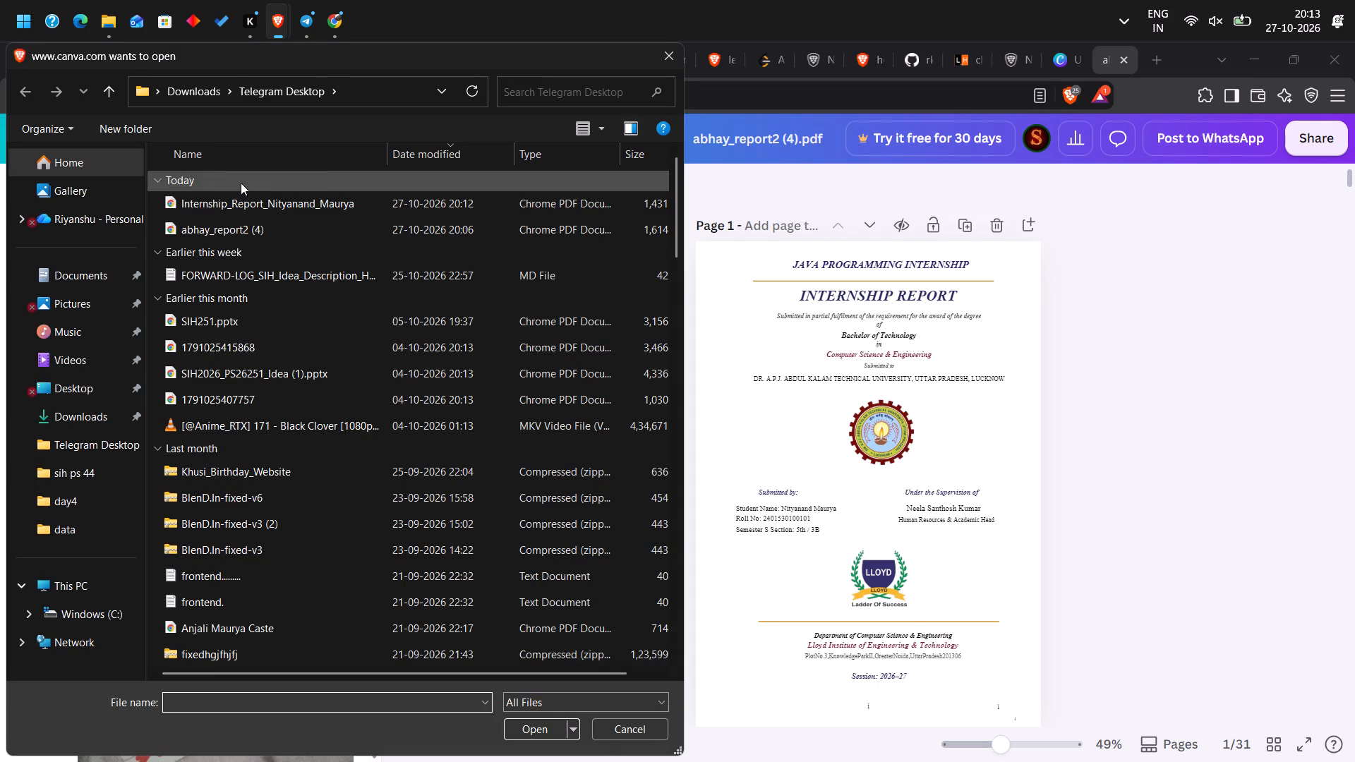
{"action": "left_click", "coordinate": [234, 203]}
{"action": "left_click", "coordinate": [530, 737]}
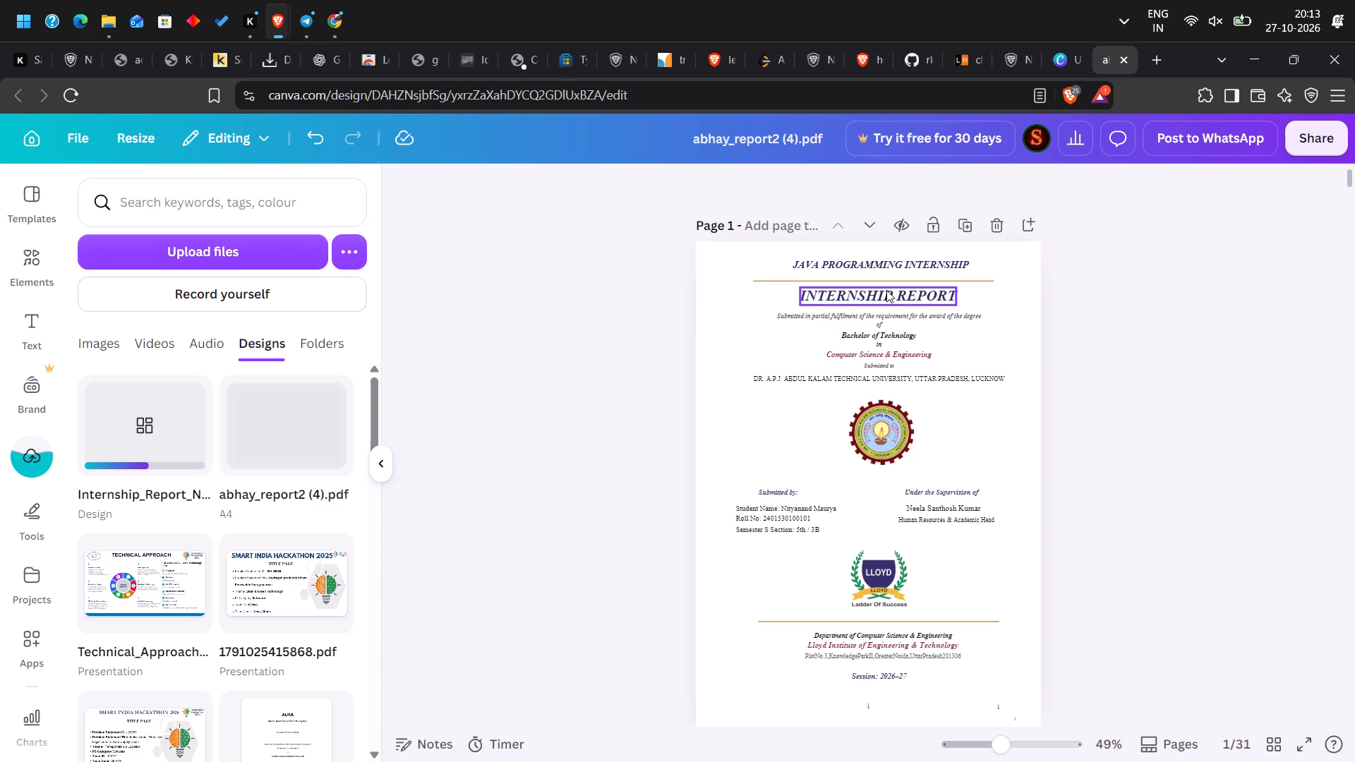
{"action": "left_click", "coordinate": [1234, 357]}
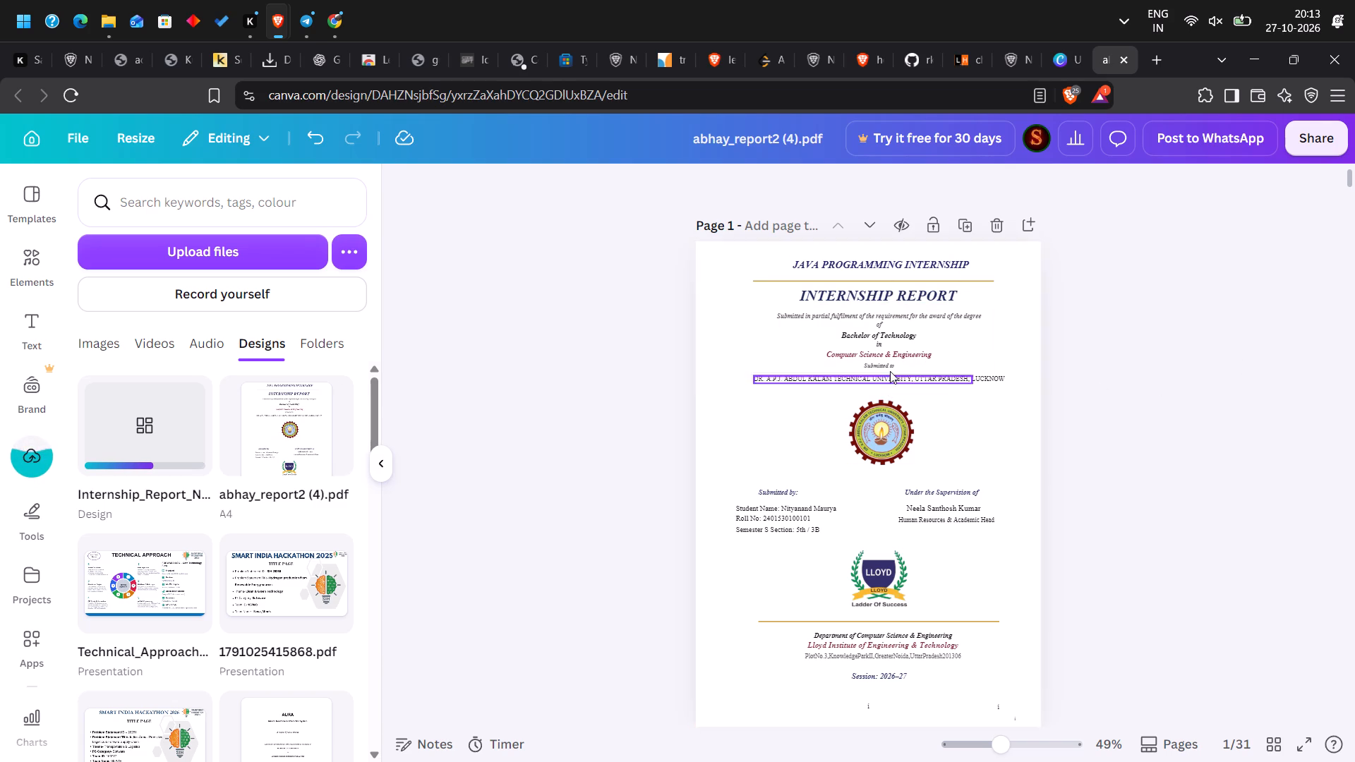
Open the "JAVA PROGRAMMING INTERNSHIP" heading at the top of the cover page for editing.
{"action": "scroll", "coordinate": [902, 368], "scroll_direction": "up", "scroll_amount": 3}
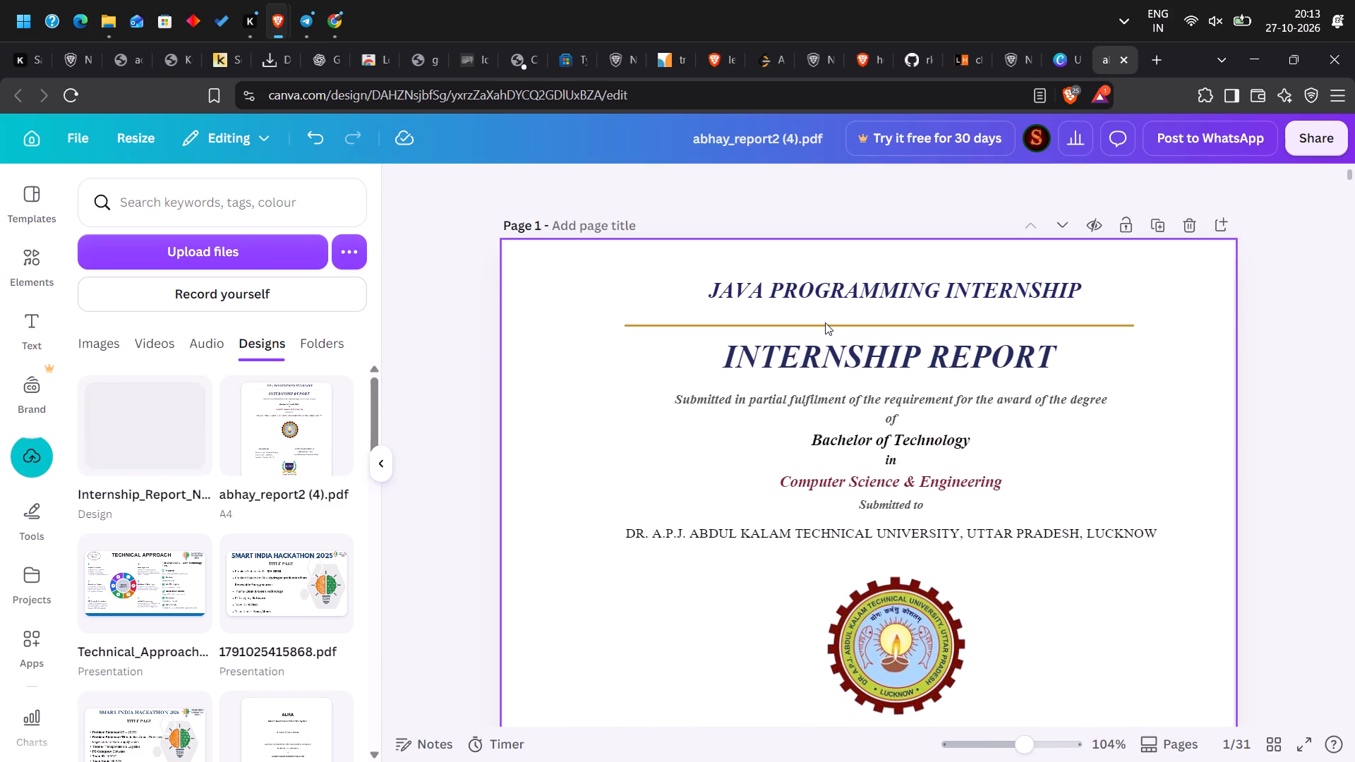
{"action": "left_click_drag", "start_coordinate": [825, 322], "coordinate": [819, 317]}
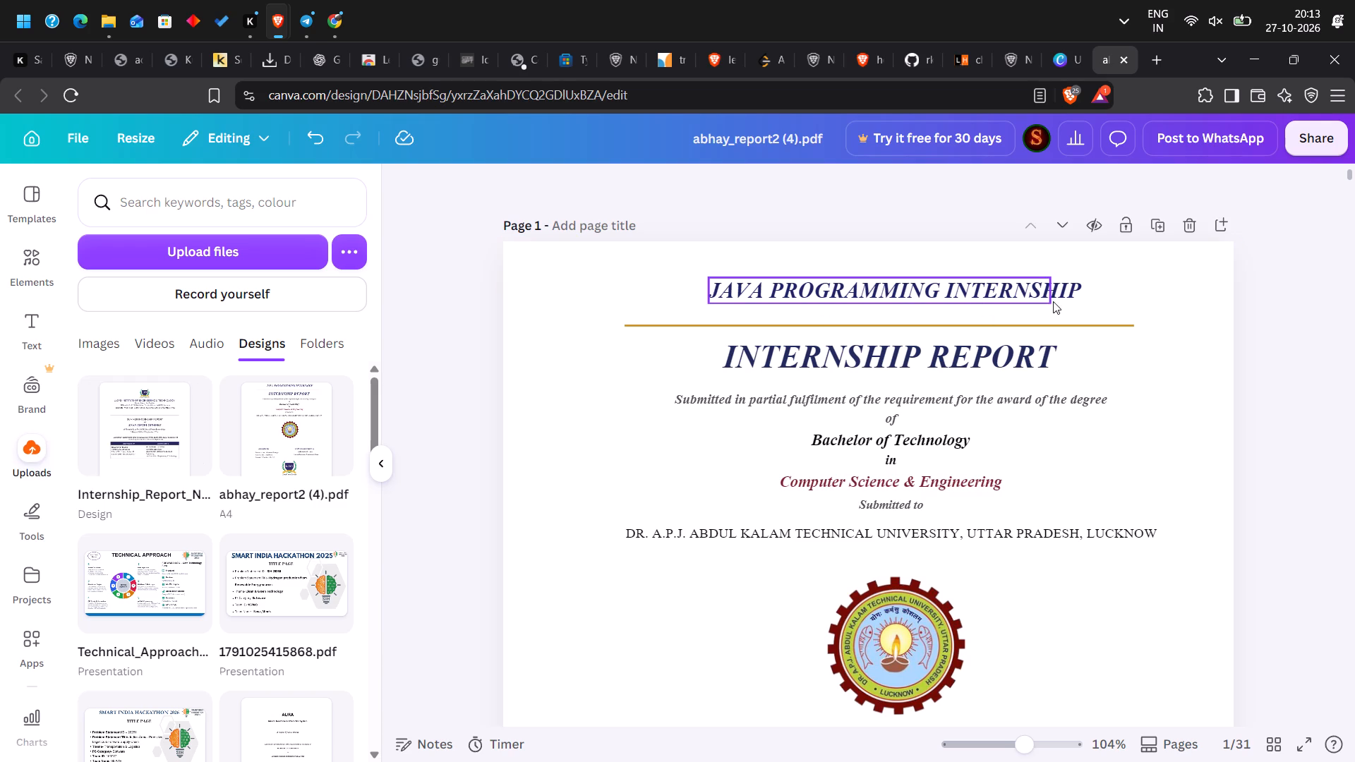
{"action": "left_click", "coordinate": [1087, 284]}
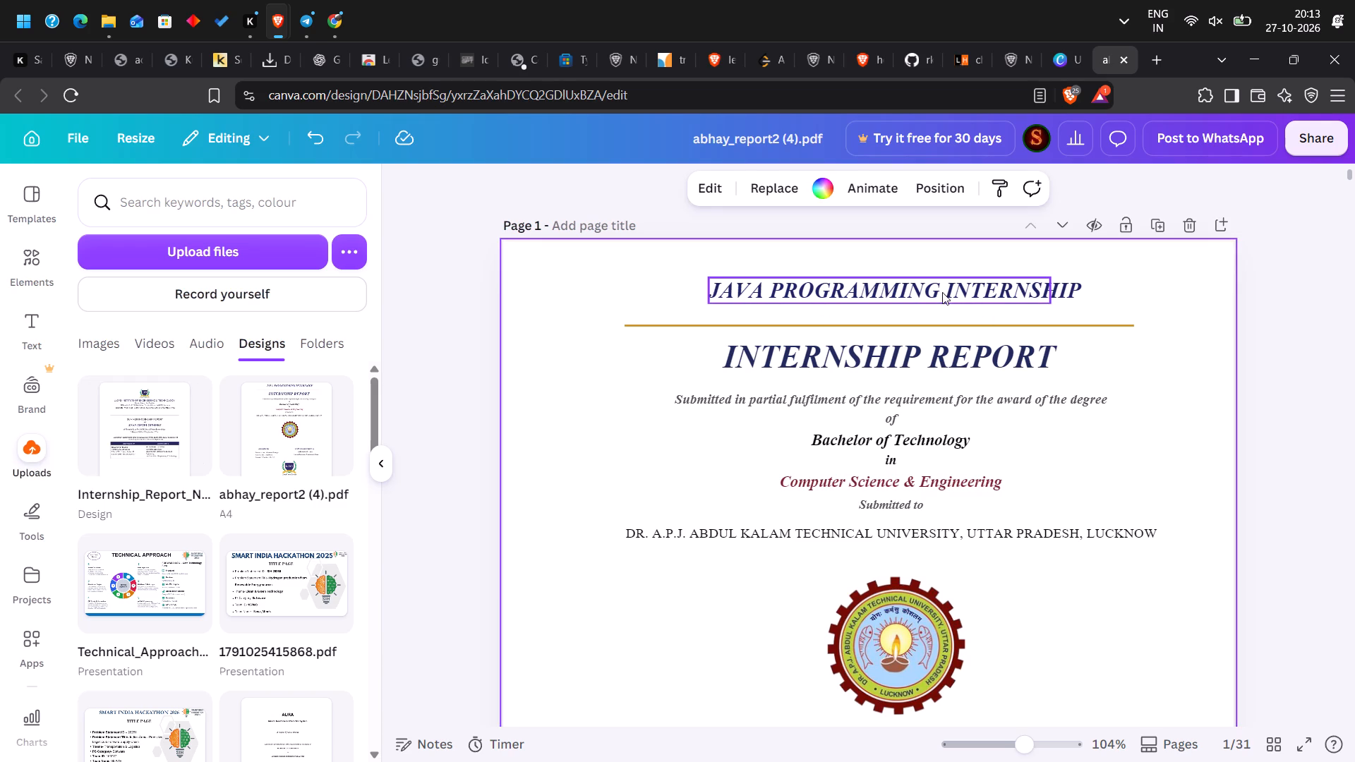
{"action": "left_click", "coordinate": [937, 284]}
{"action": "left_click", "coordinate": [937, 284]}
{"action": "left_click", "coordinate": [938, 292]}
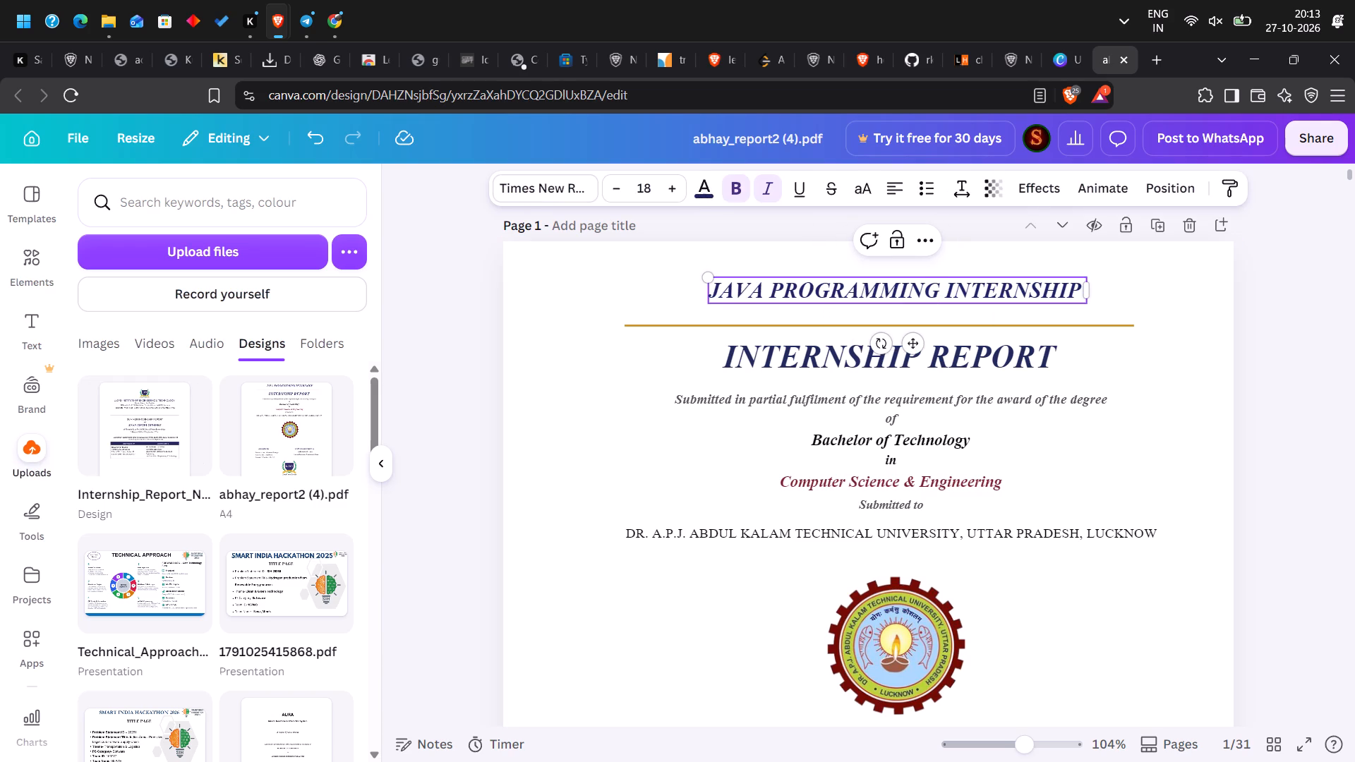
Change the cover page's top title to read "JAVA DEVELOPMENT INTERNSHIP".
{"action": "key", "text": "BackSpace"}
{"action": "key", "text": "BackSpace"}
{"action": "key", "text": "BackSpace"}
{"action": "key", "text": "BackSpace"}
{"action": "key", "text": "BackSpace"}
{"action": "key", "text": "BackSpace"}
{"action": "key", "text": "BackSpace"}
{"action": "key", "text": "BackSpace"}
{"action": "key", "text": "BackSpace"}
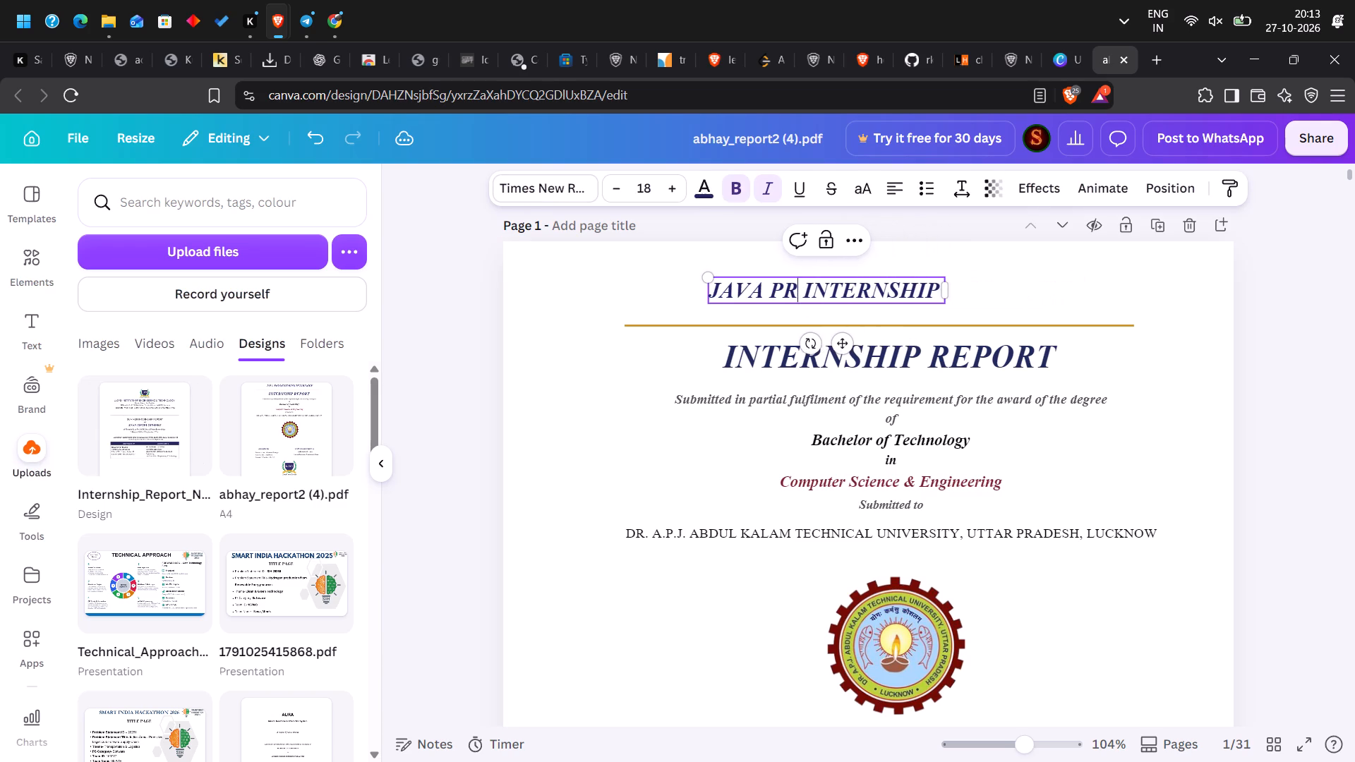
{"action": "key", "text": "BackSpace"}
{"action": "key", "text": "BackSpace"}
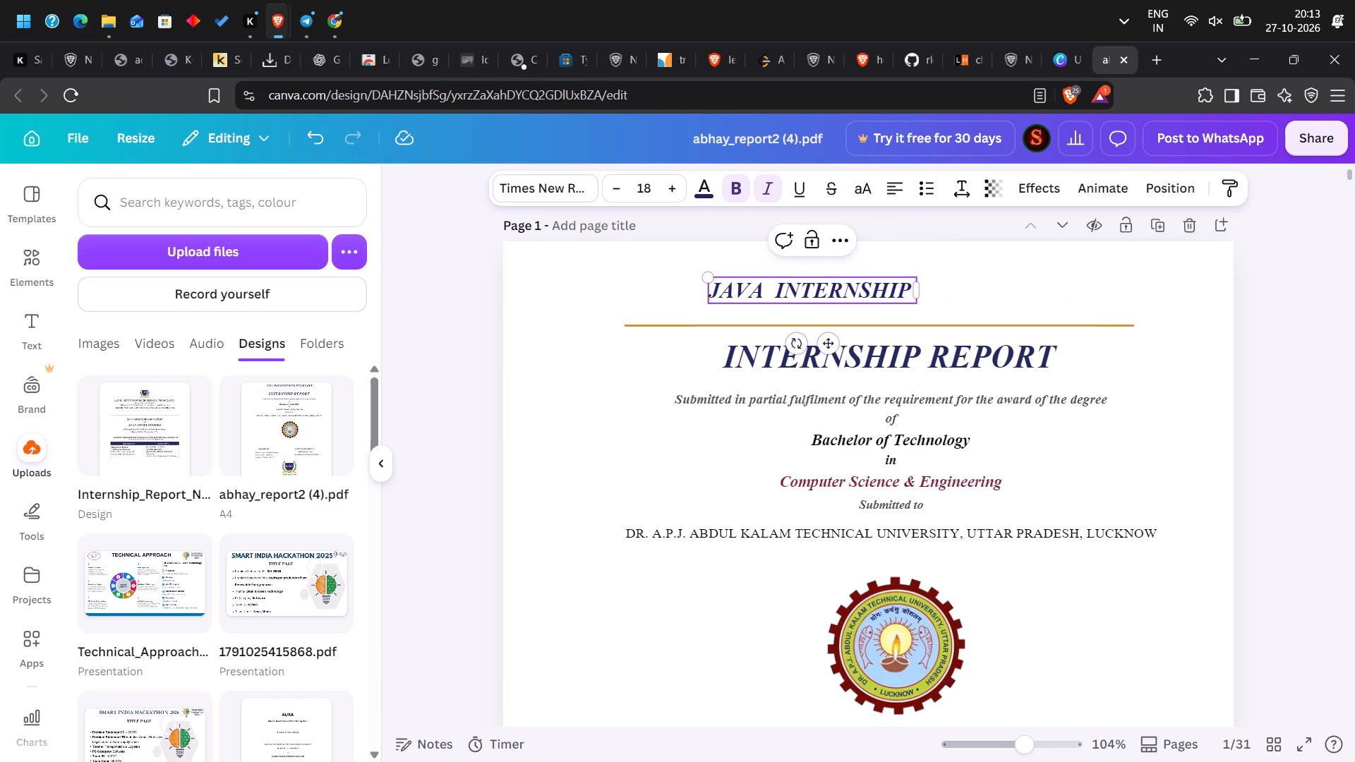
{"action": "type", "text": "de"}
{"action": "key", "text": "BackSpace"}
{"action": "key", "text": "BackSpace"}
{"action": "type", "text": "de"}
{"action": "key", "text": "BackSpace"}
{"action": "key", "text": "BackSpace"}
{"action": "type", "text": "DE"}
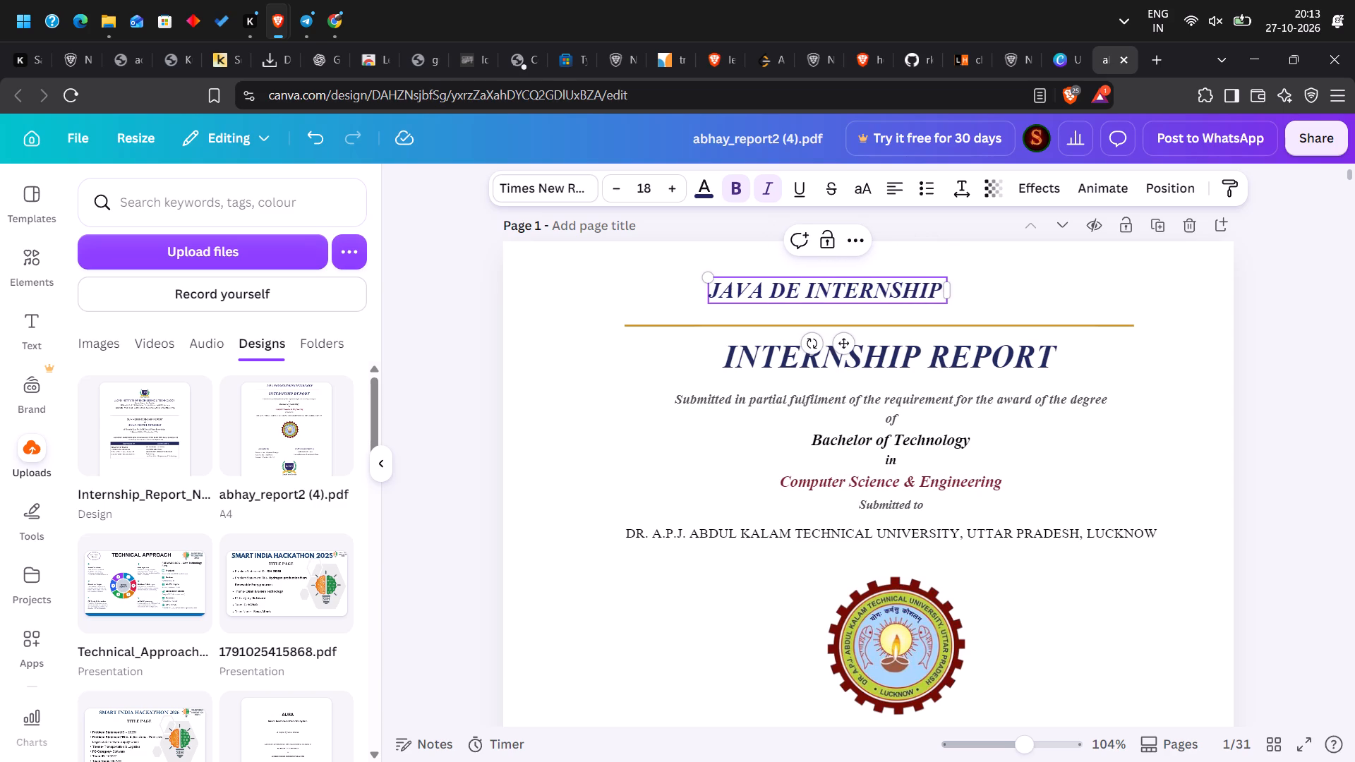
{"action": "type", "text": "VE"}
{"action": "type", "text": "LOPM"}
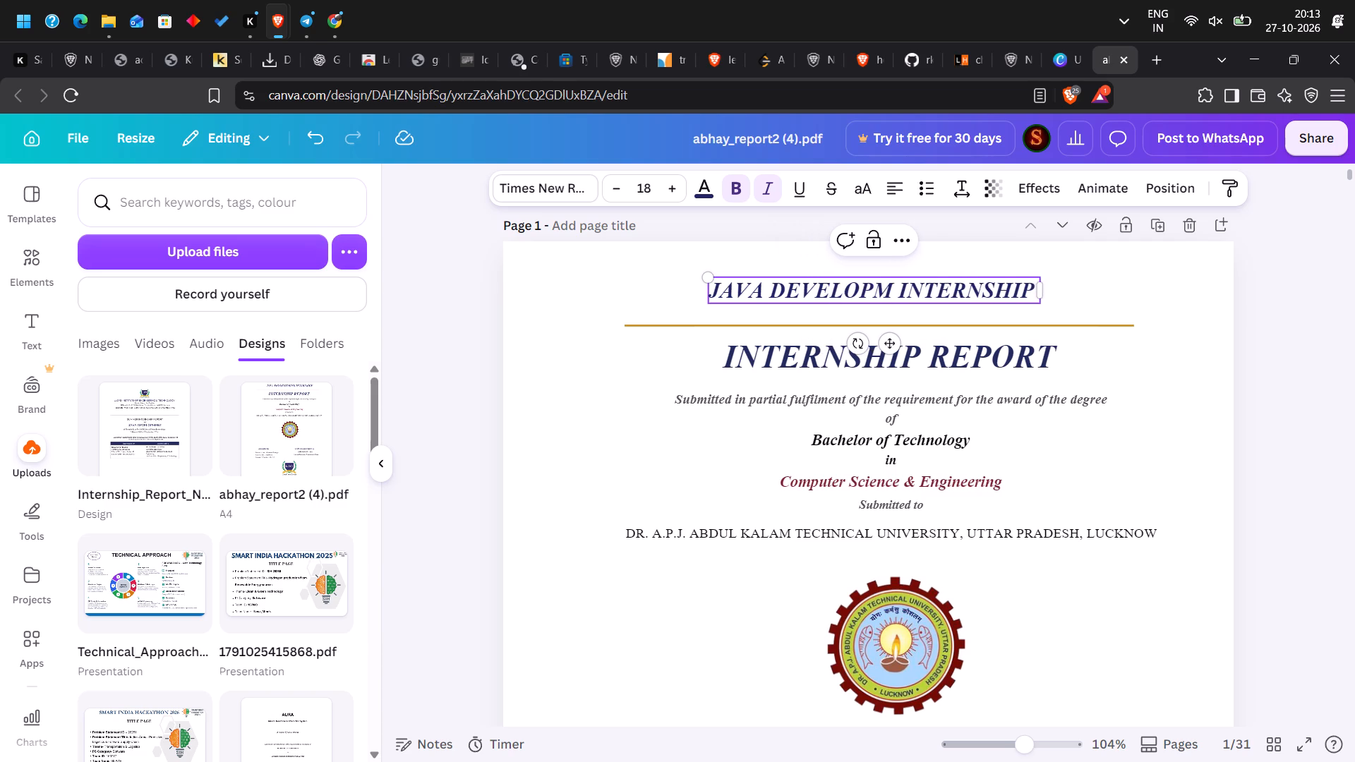
{"action": "type", "text": "ENT"}
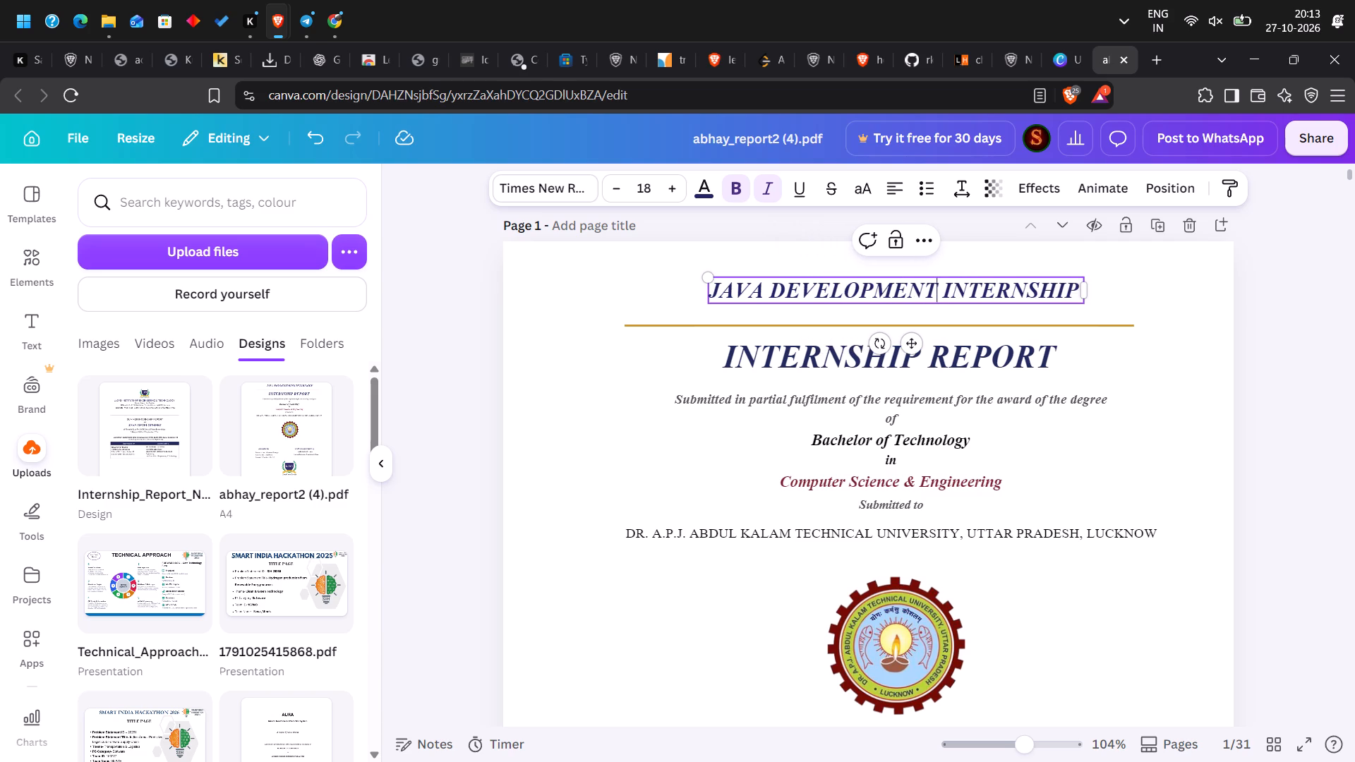
Open the first uploaded internship report design to show its individual pages.
{"action": "left_click", "coordinate": [140, 422]}
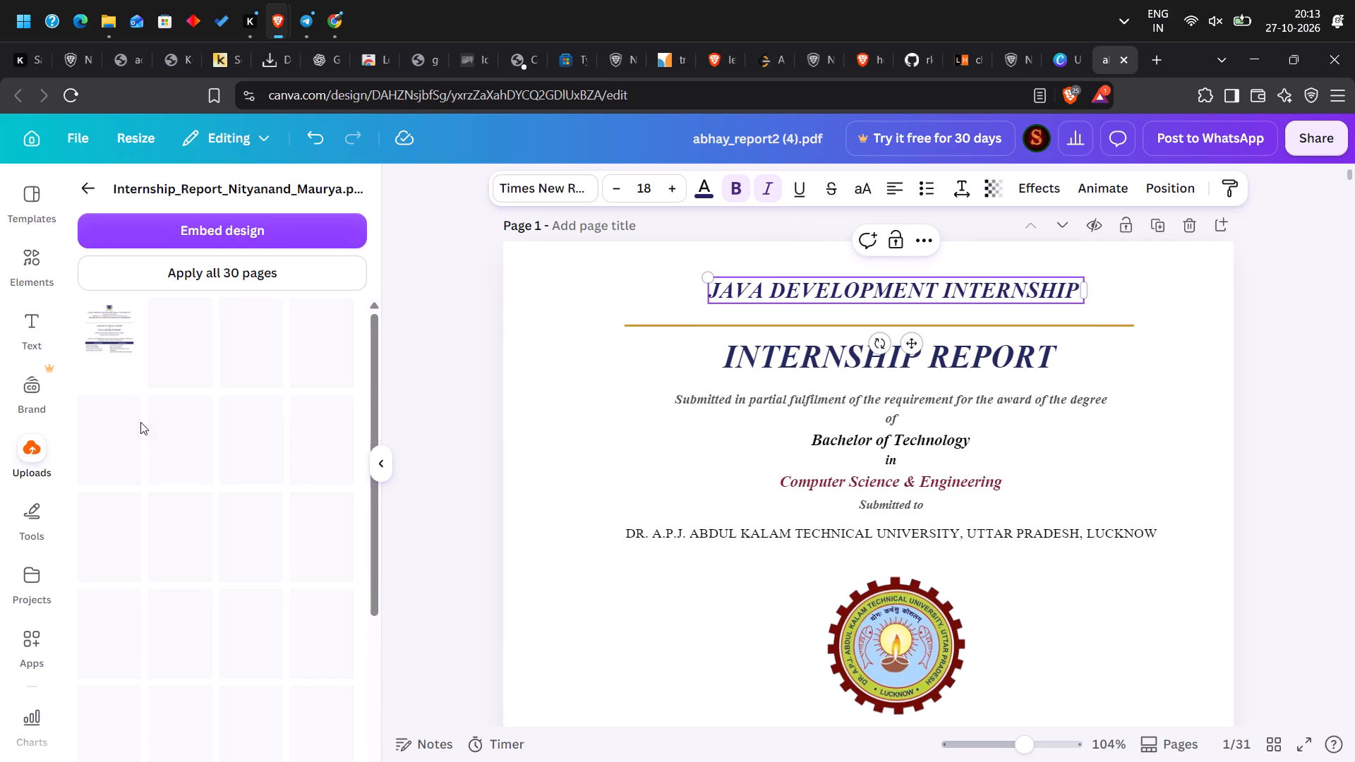
{"action": "left_click", "coordinate": [92, 336]}
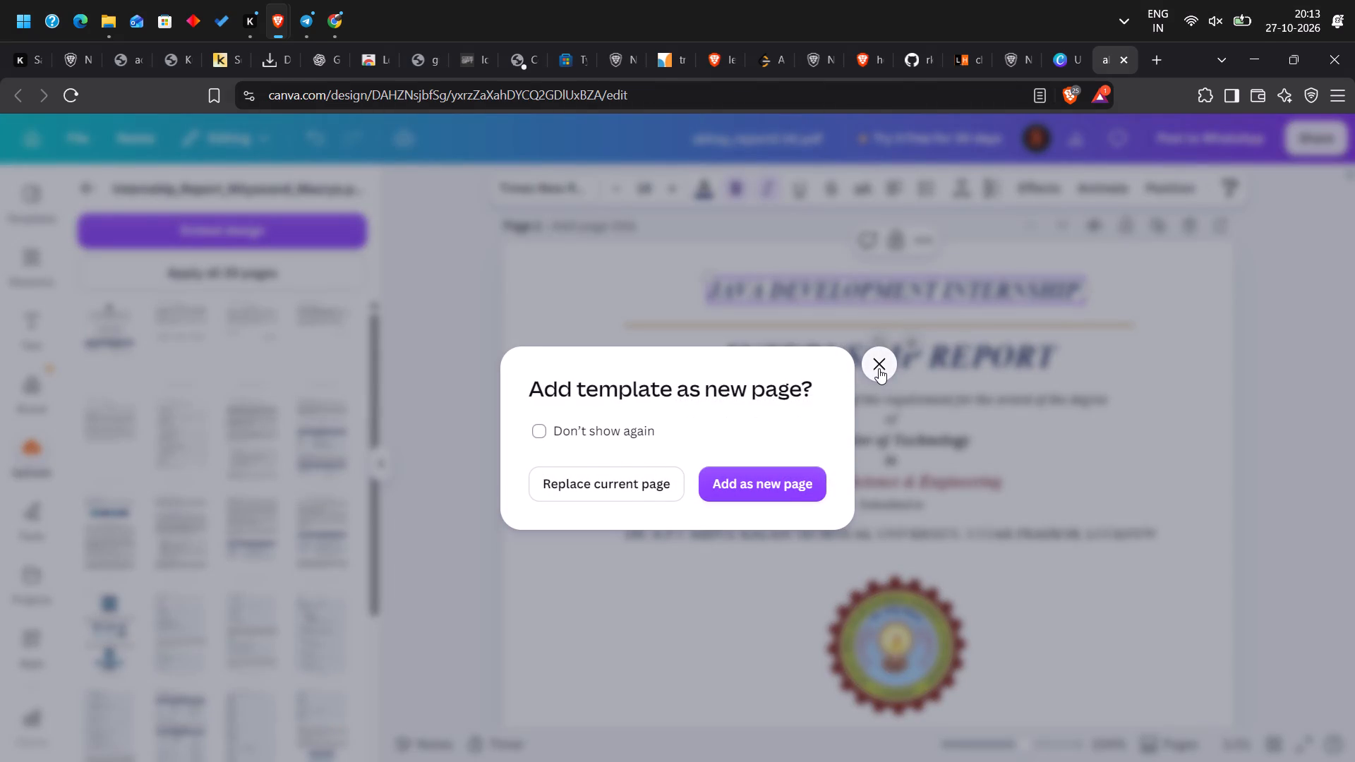
{"action": "left_click", "coordinate": [879, 368]}
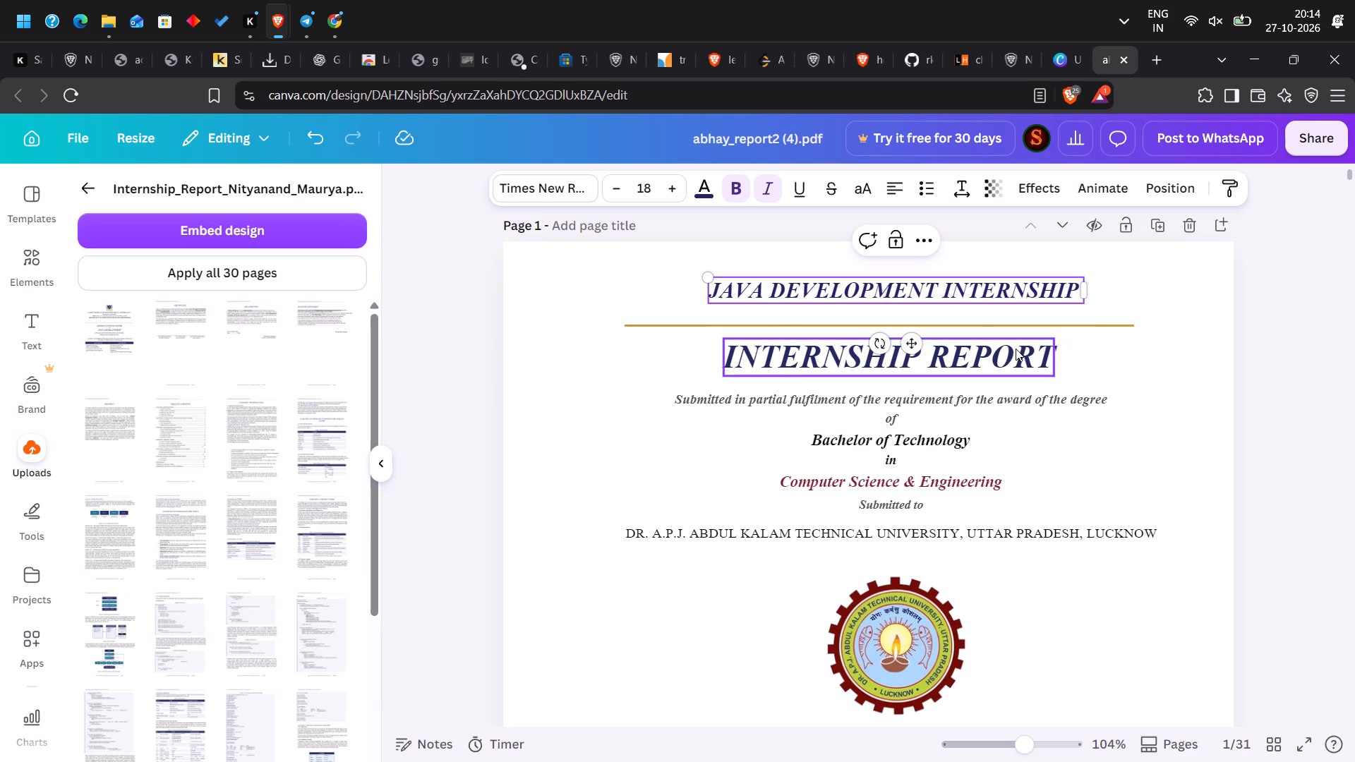
Review the cover page's layout and the following pages down to the CODTECH internship certificate on page 3.
{"action": "left_click", "coordinate": [1188, 380]}
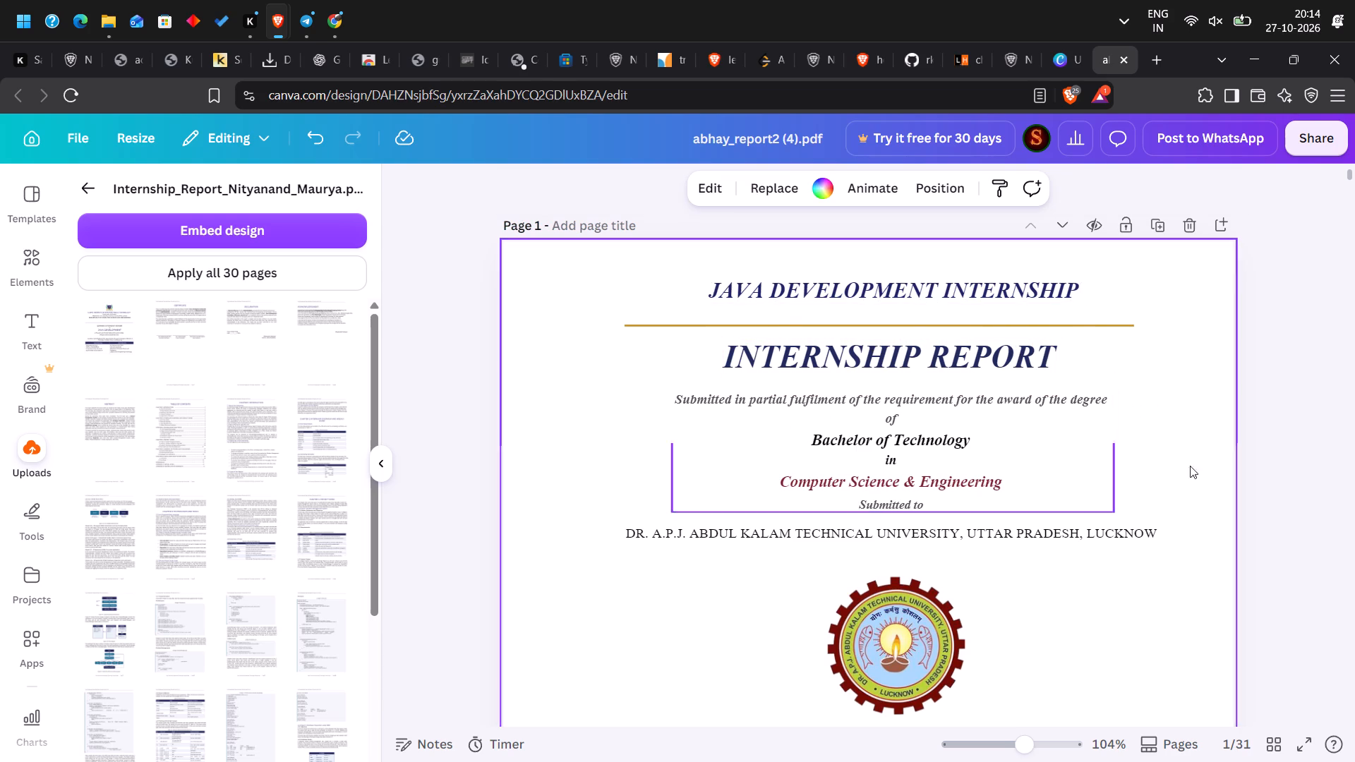
{"action": "scroll", "coordinate": [857, 553], "scroll_direction": "down", "scroll_amount": 3}
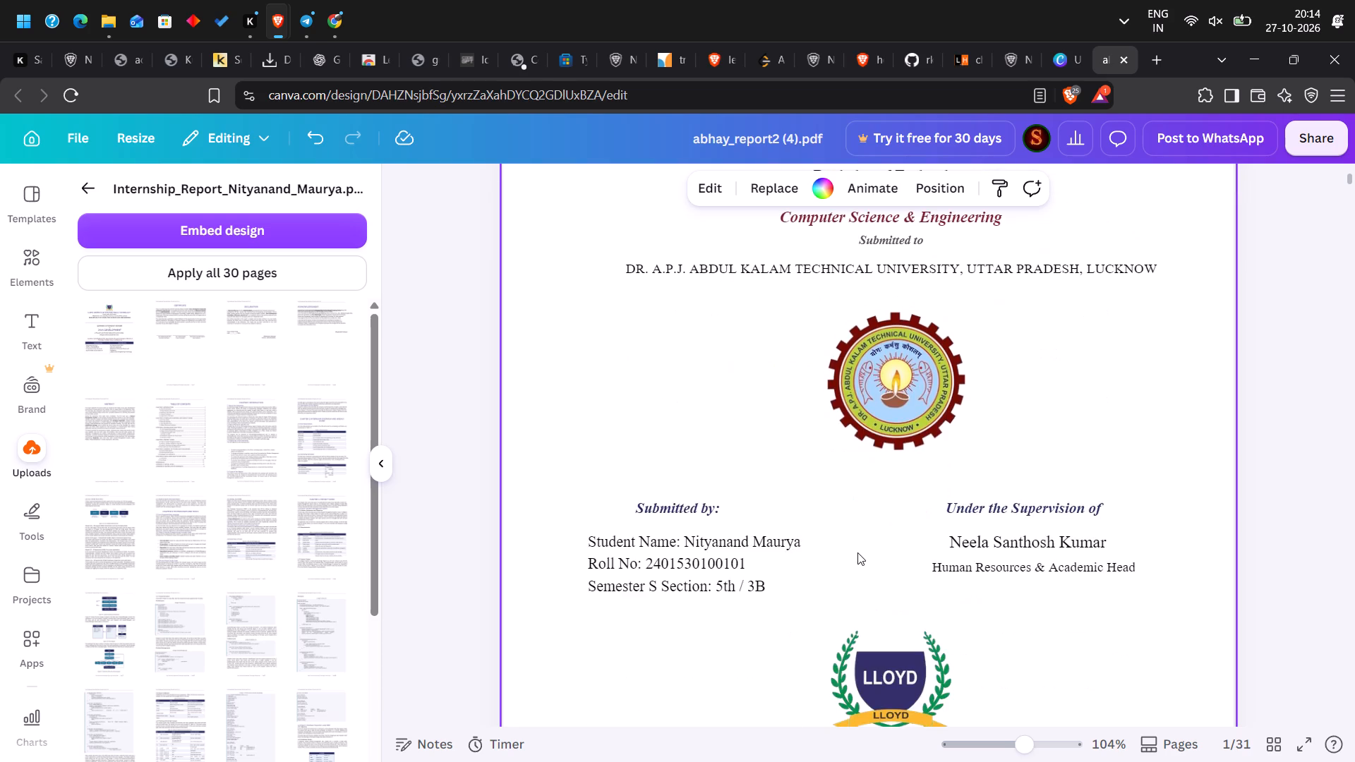
{"action": "scroll", "coordinate": [857, 552], "scroll_direction": "down", "scroll_amount": 4}
{"action": "scroll", "coordinate": [867, 530], "scroll_direction": "up", "scroll_amount": 1}
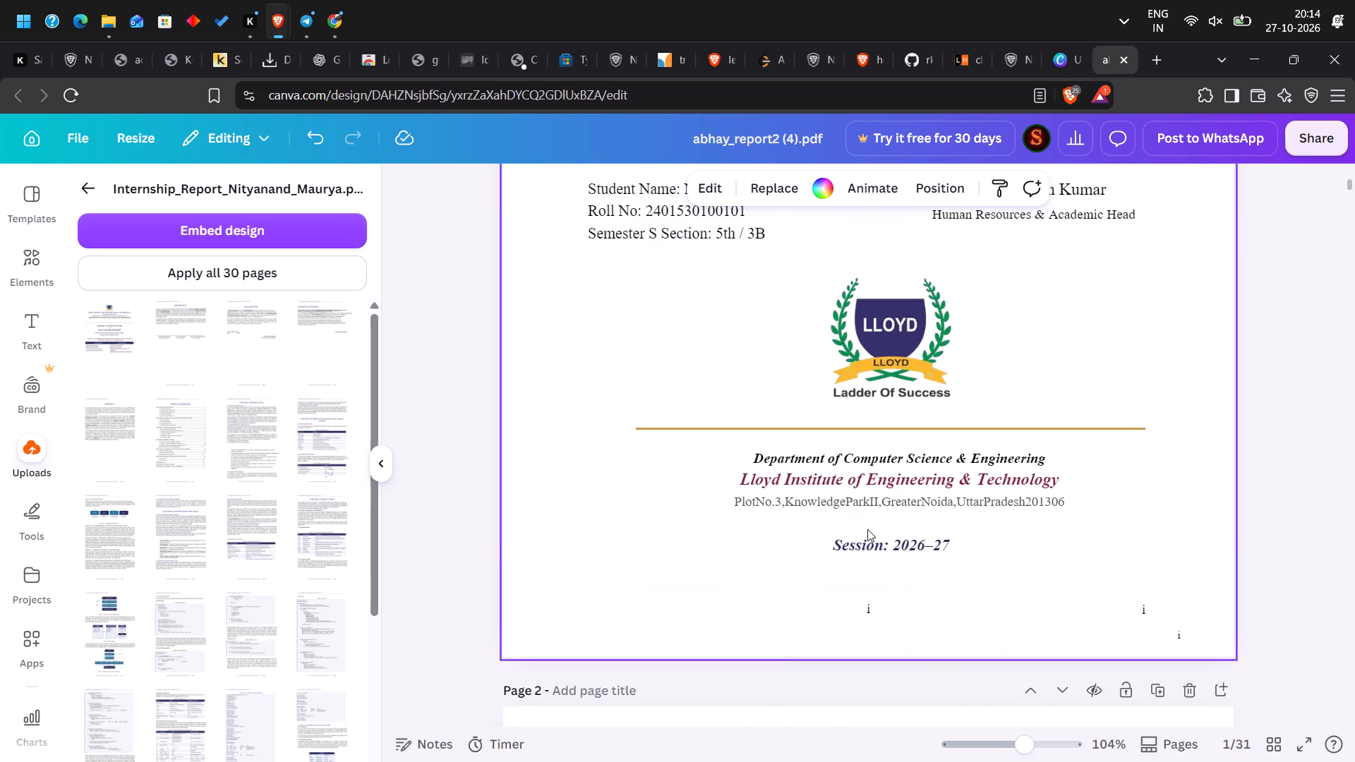
{"action": "scroll", "coordinate": [867, 529], "scroll_direction": "up", "scroll_amount": 5}
{"action": "scroll", "coordinate": [869, 525], "scroll_direction": "down", "scroll_amount": 8}
{"action": "scroll", "coordinate": [869, 525], "scroll_direction": "up", "scroll_amount": 8}
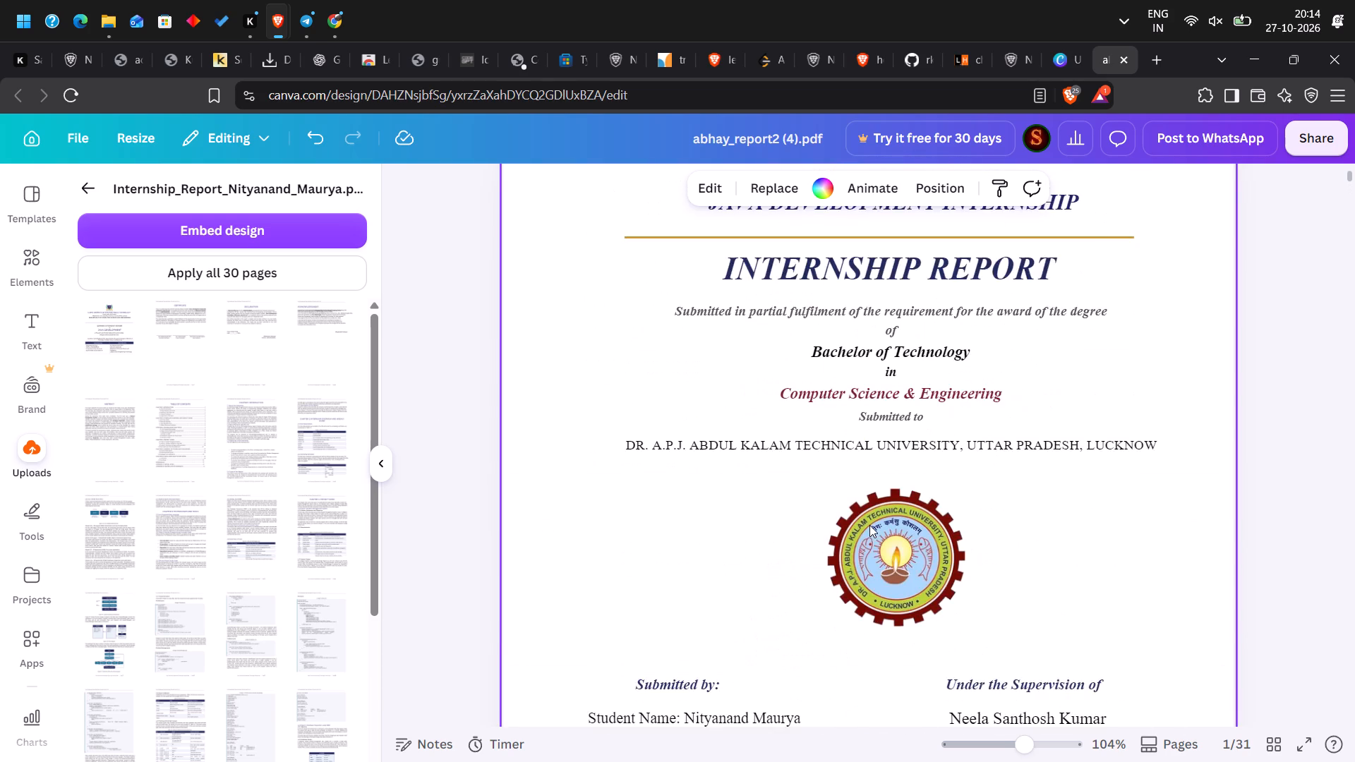
{"action": "scroll", "coordinate": [869, 525], "scroll_direction": "down", "scroll_amount": 1}
{"action": "scroll", "coordinate": [869, 525], "scroll_direction": "up", "scroll_amount": 2}
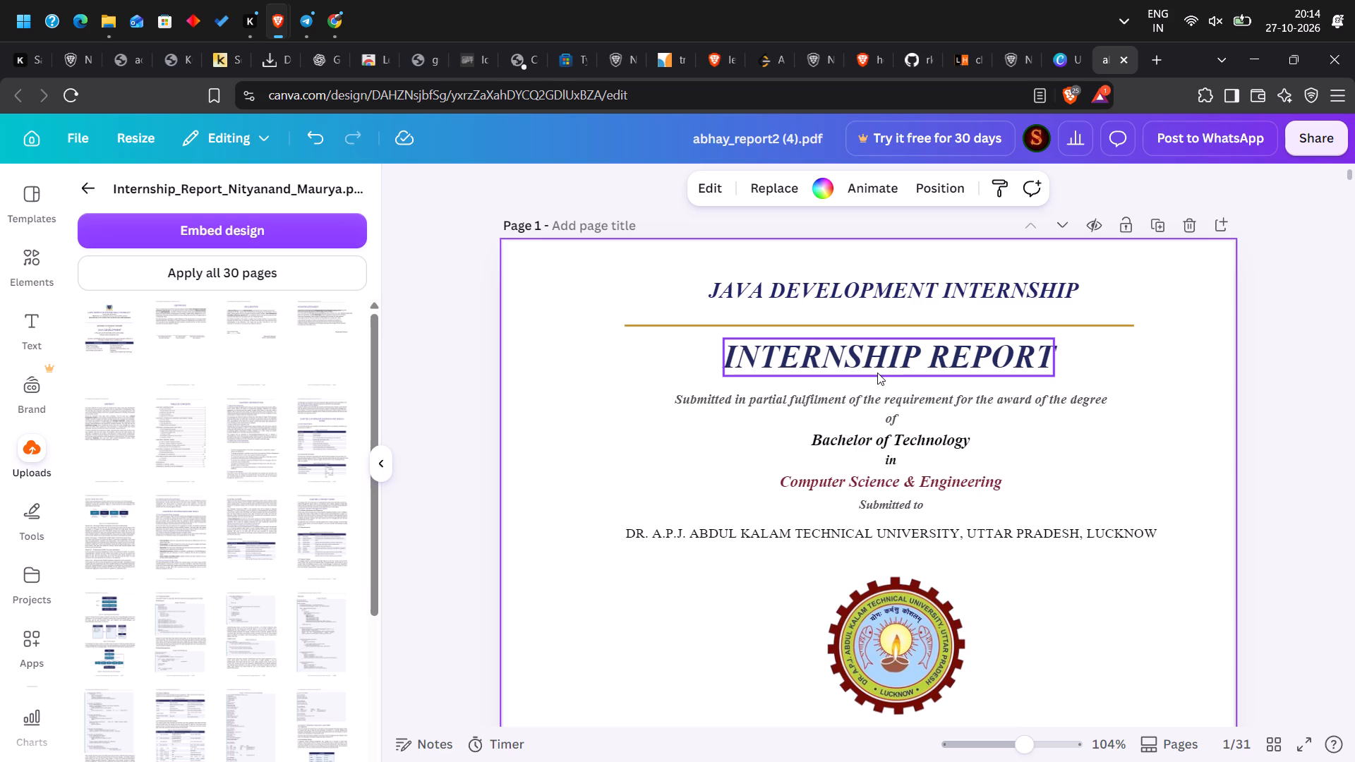
{"action": "scroll", "coordinate": [877, 375], "scroll_direction": "down", "scroll_amount": 2}
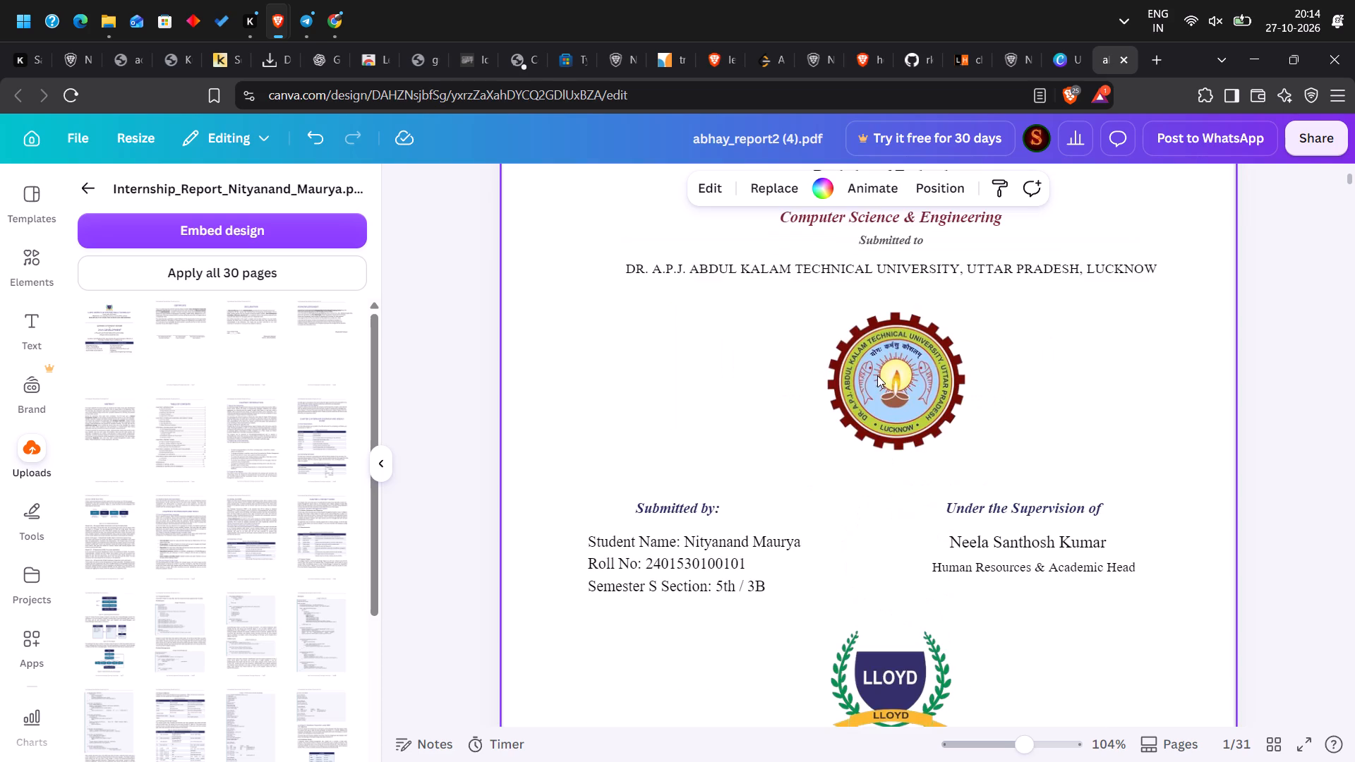
{"action": "scroll", "coordinate": [877, 375], "scroll_direction": "down", "scroll_amount": 3}
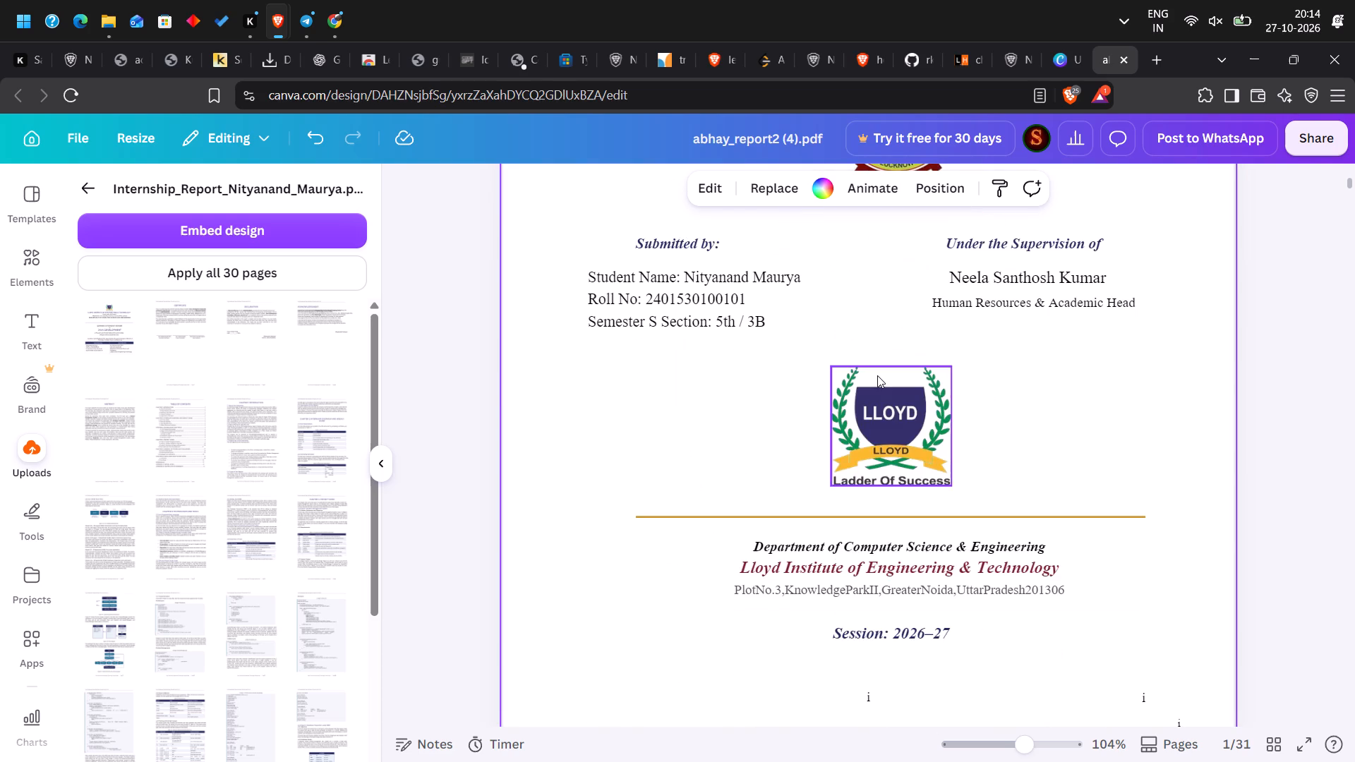
{"action": "scroll", "coordinate": [877, 375], "scroll_direction": "down", "scroll_amount": 18}
{"action": "scroll", "coordinate": [877, 375], "scroll_direction": "down", "scroll_amount": 3}
{"action": "scroll", "coordinate": [877, 375], "scroll_direction": "up", "scroll_amount": 2}
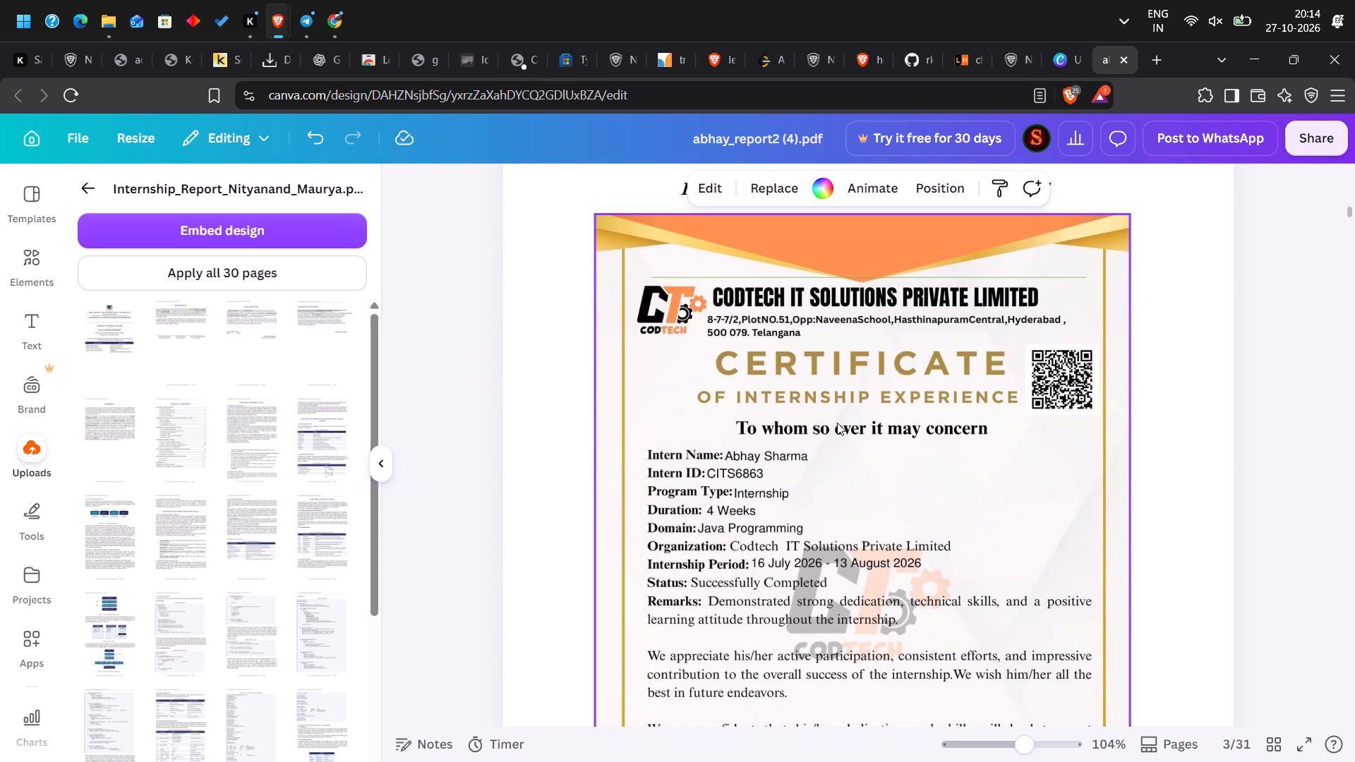
Replace the CODTECH certificate on page 3 with the Pinnacle Labs offer letter page from the uploaded report.
{"action": "scroll", "coordinate": [256, 481], "scroll_direction": "down", "scroll_amount": 5}
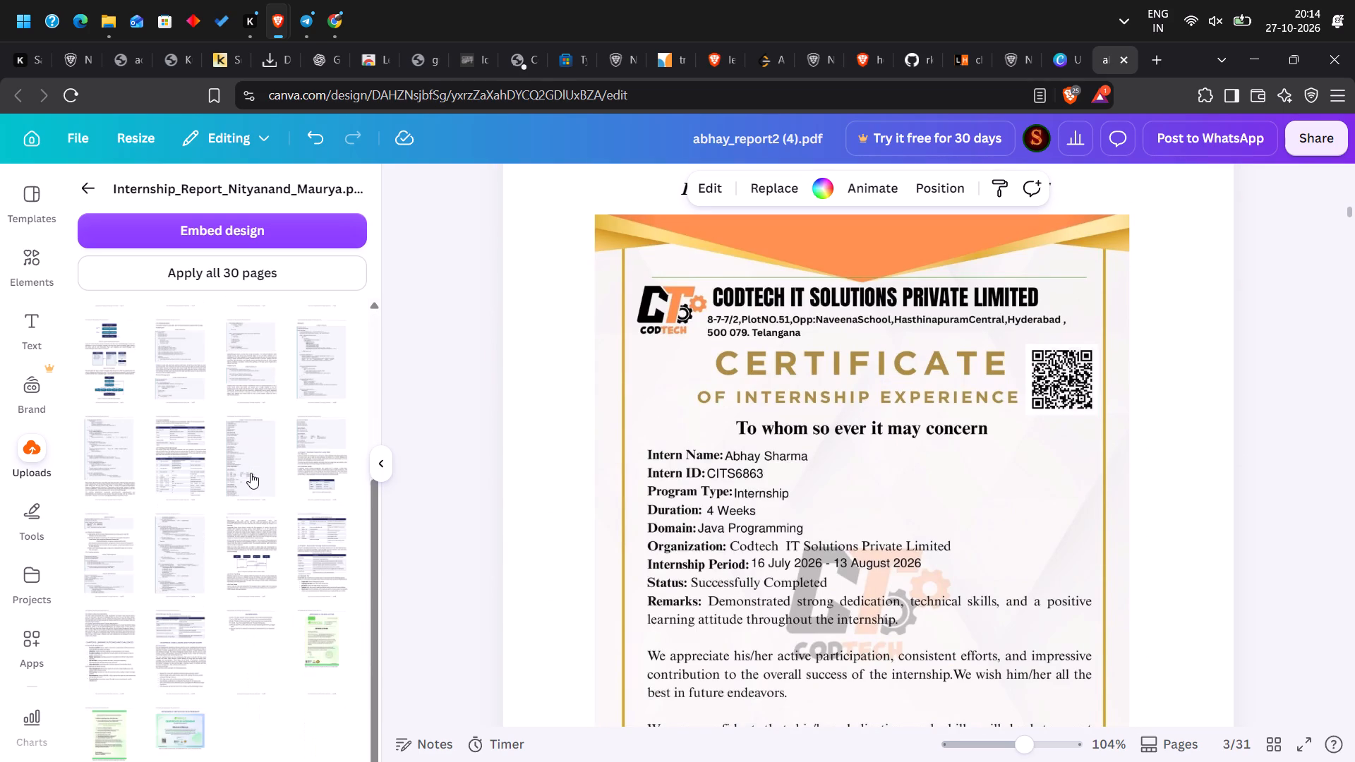
{"action": "left_click", "coordinate": [317, 639]}
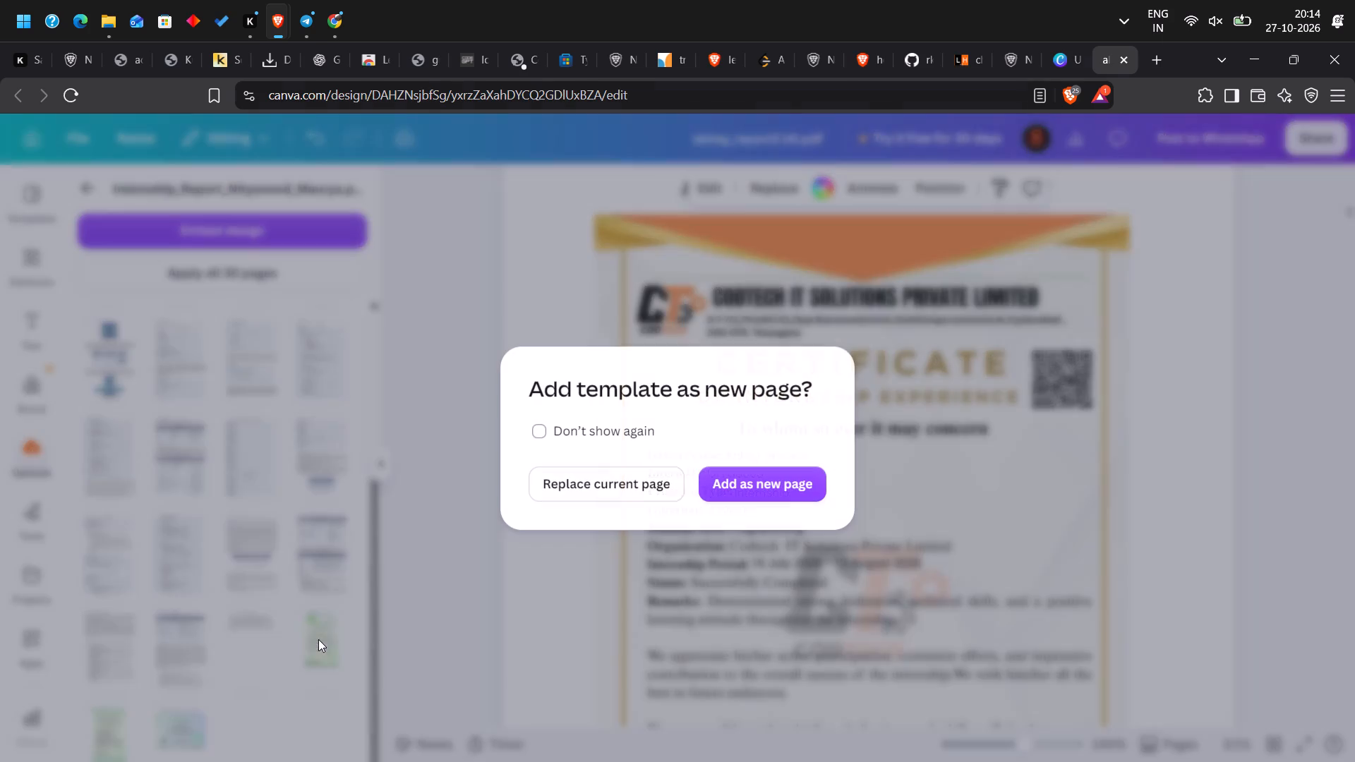
{"action": "left_click", "coordinate": [875, 360]}
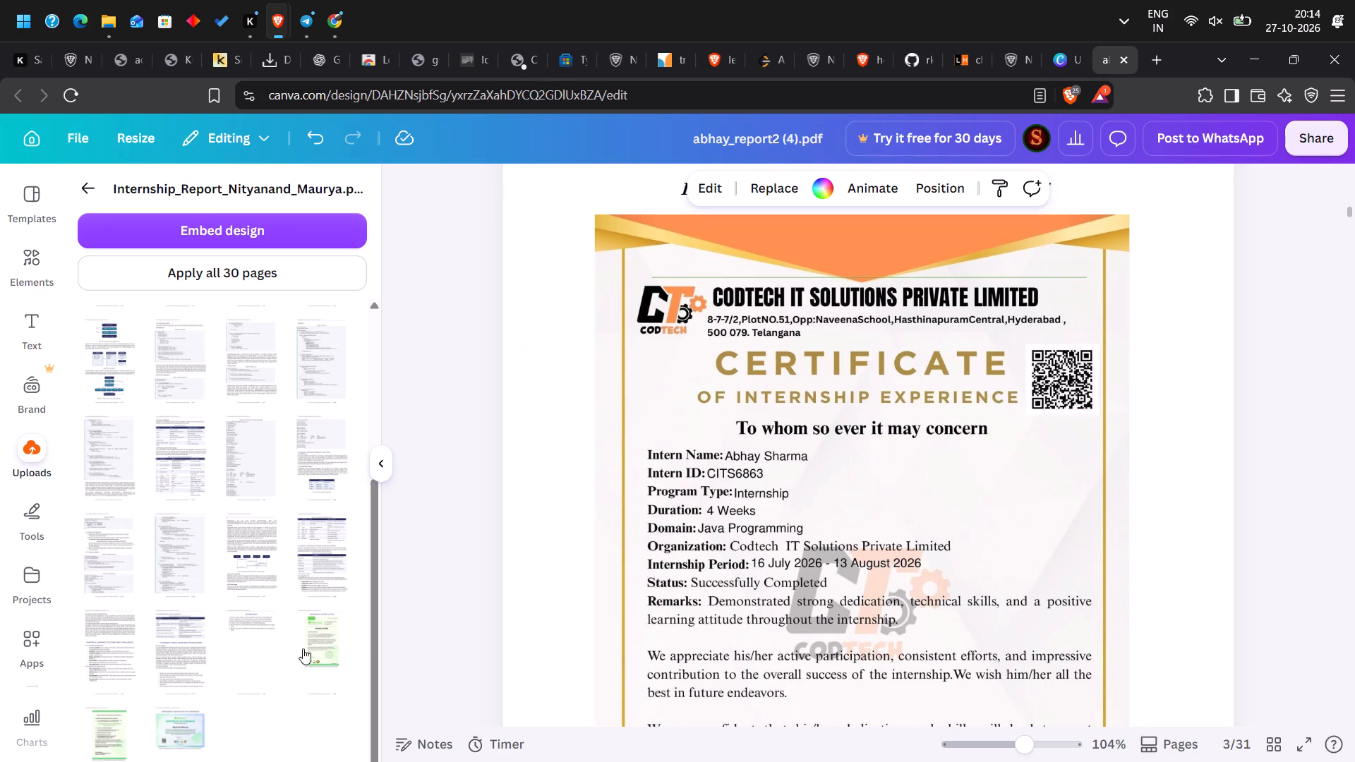
{"action": "scroll", "coordinate": [205, 629], "scroll_direction": "down", "scroll_amount": 1}
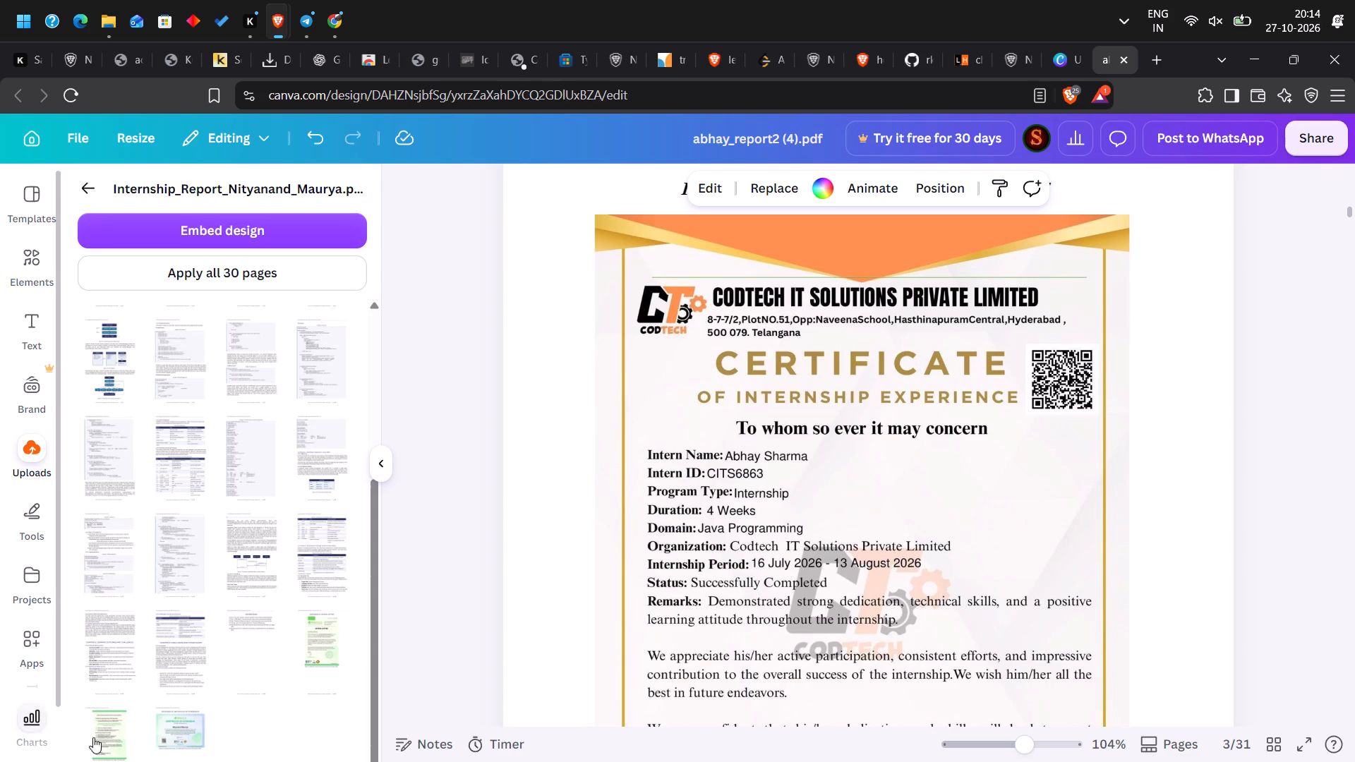
{"action": "left_click", "coordinate": [323, 632]}
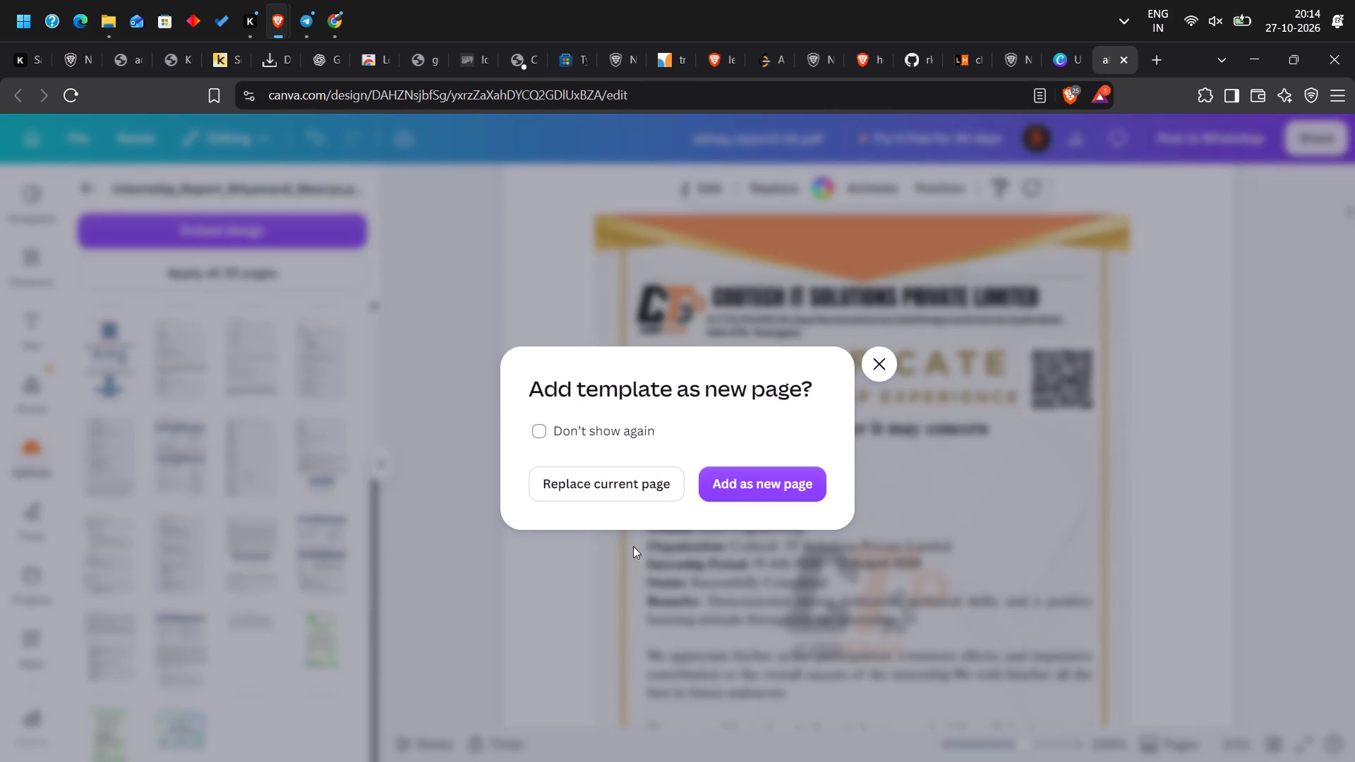
{"action": "left_click", "coordinate": [615, 485]}
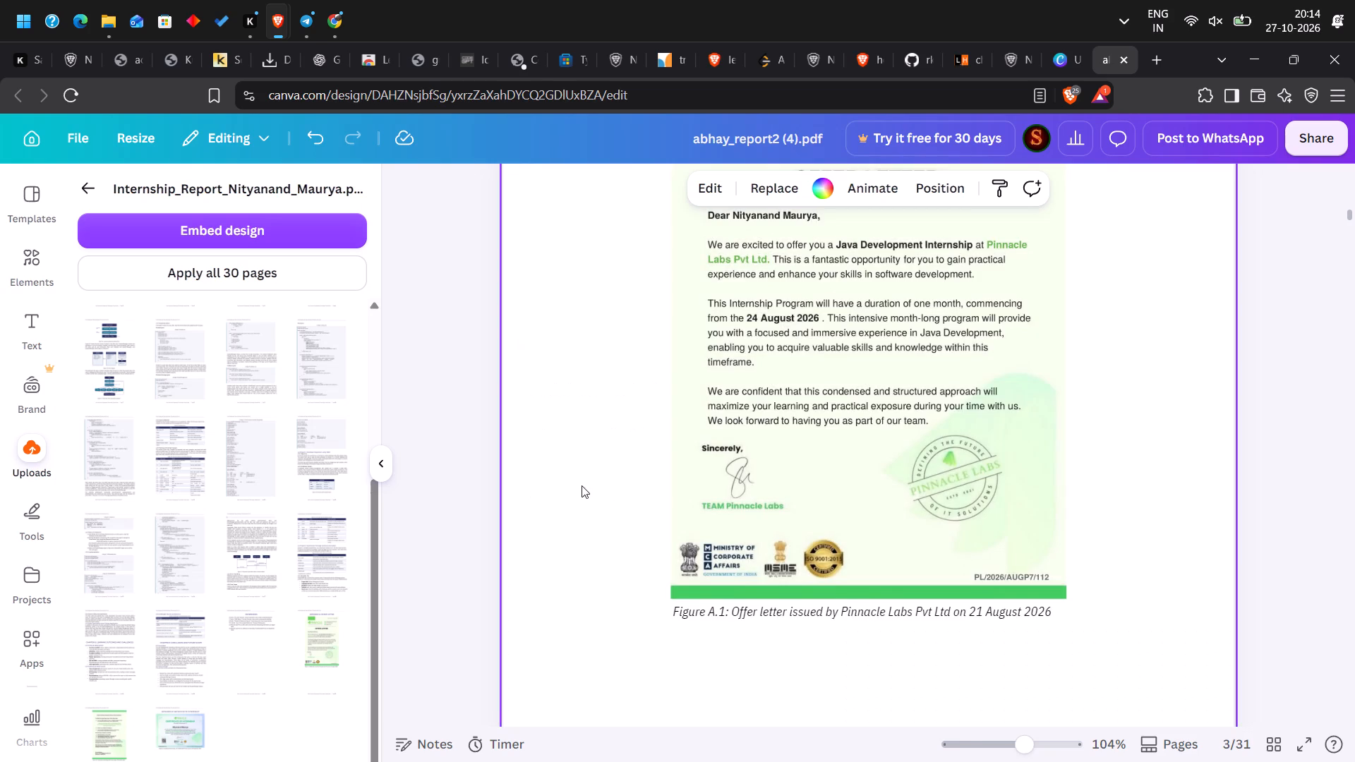
Examine the cover page's layout and the certificate text on page 2 again.
{"action": "scroll", "coordinate": [582, 485], "scroll_direction": "up", "scroll_amount": 2}
{"action": "scroll", "coordinate": [733, 483], "scroll_direction": "up", "scroll_amount": 17}
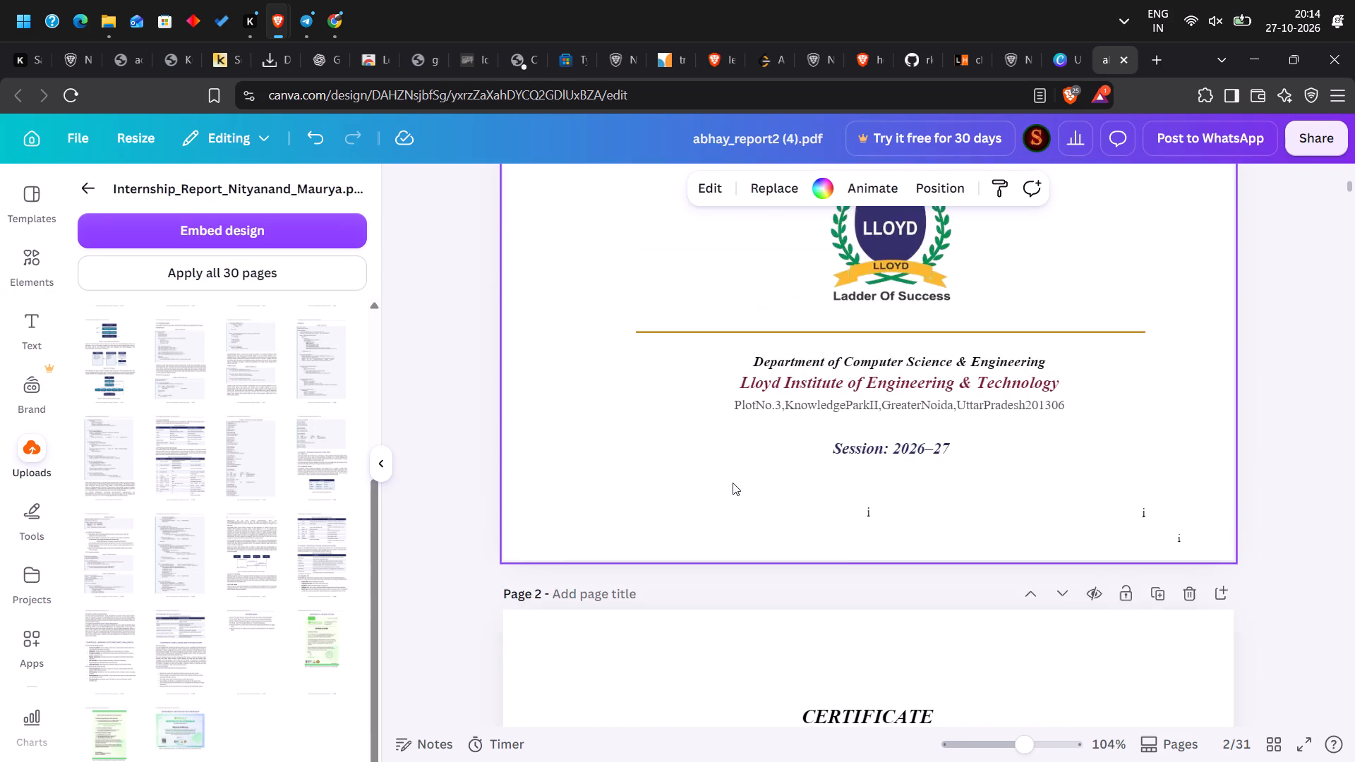
{"action": "scroll", "coordinate": [733, 483], "scroll_direction": "up", "scroll_amount": 5}
{"action": "scroll", "coordinate": [733, 483], "scroll_direction": "down", "scroll_amount": 3}
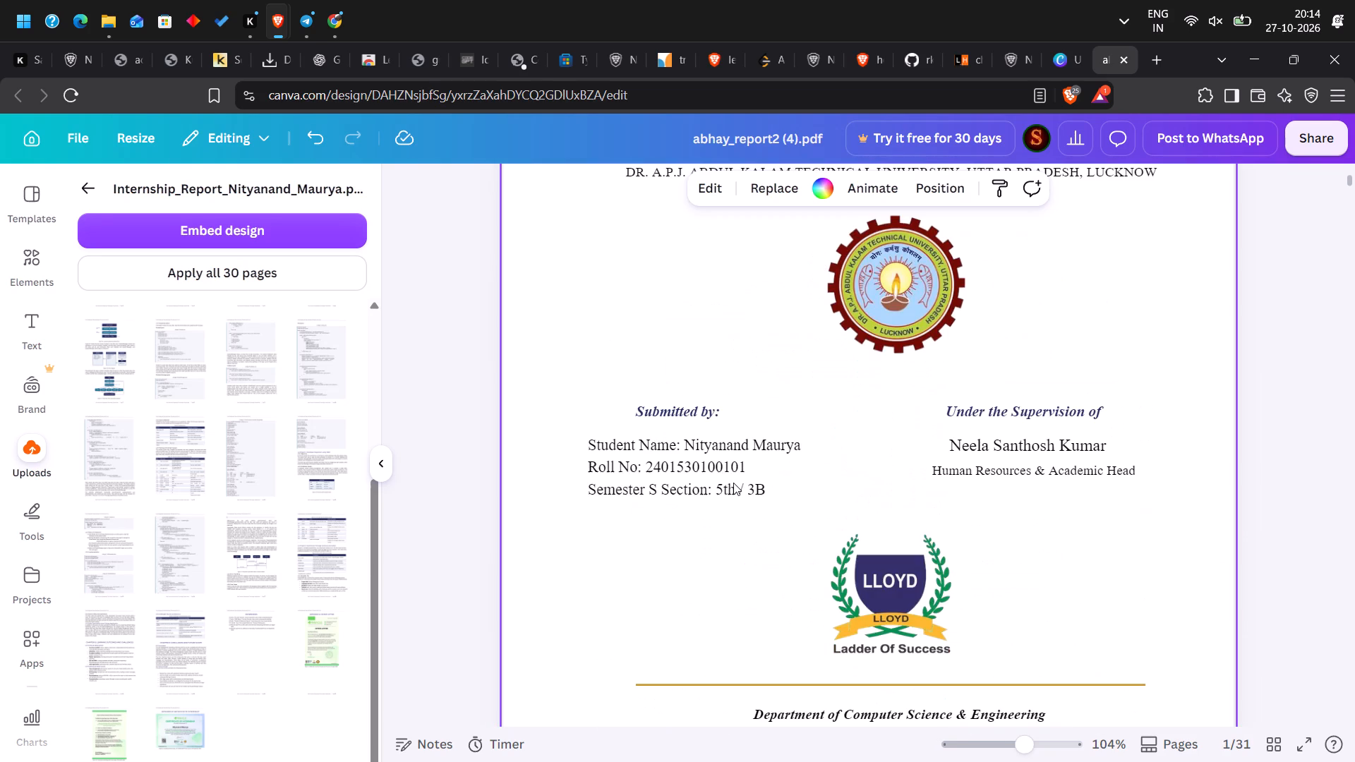
{"action": "scroll", "coordinate": [733, 483], "scroll_direction": "up", "scroll_amount": 6}
{"action": "scroll", "coordinate": [733, 481], "scroll_direction": "down", "scroll_amount": 7}
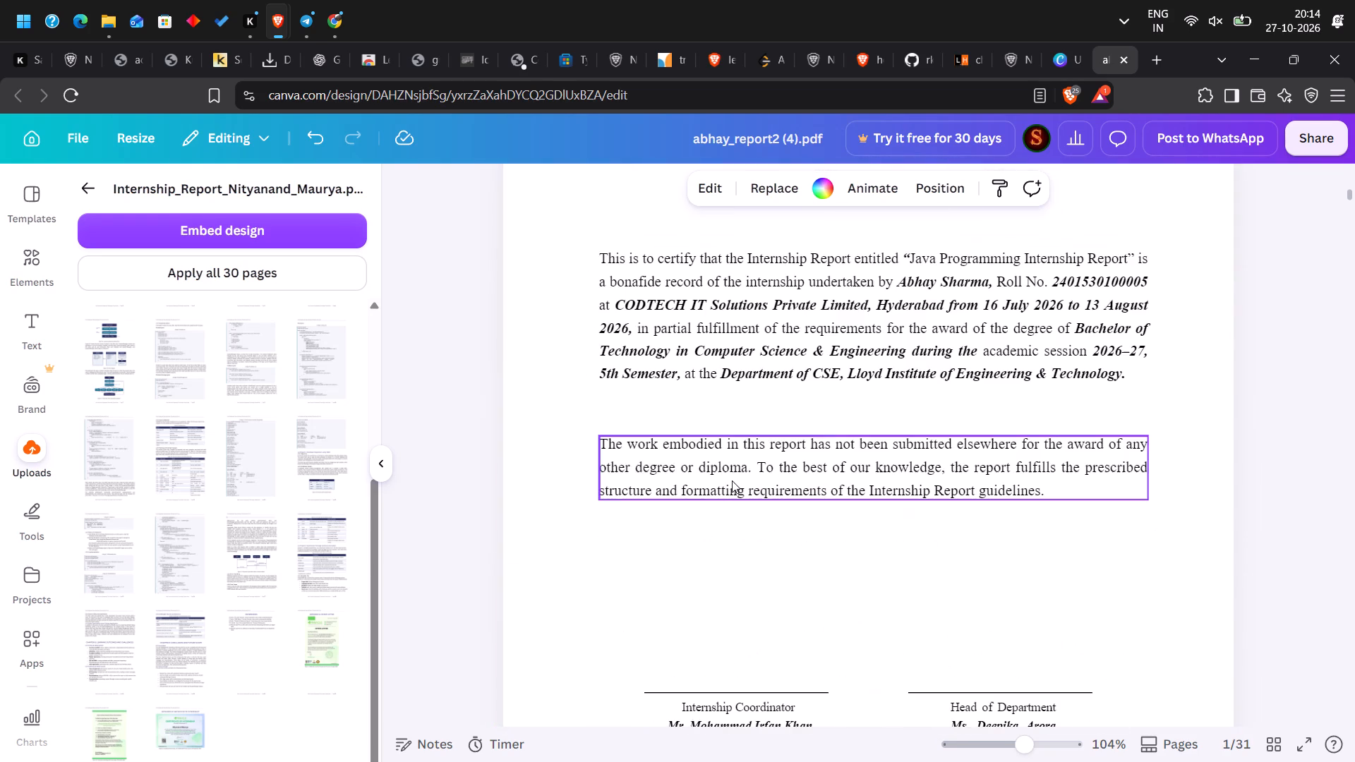
{"action": "scroll", "coordinate": [731, 480], "scroll_direction": "down", "scroll_amount": 1}
{"action": "scroll", "coordinate": [731, 480], "scroll_direction": "up", "scroll_amount": 7}
{"action": "scroll", "coordinate": [730, 480], "scroll_direction": "down", "scroll_amount": 3}
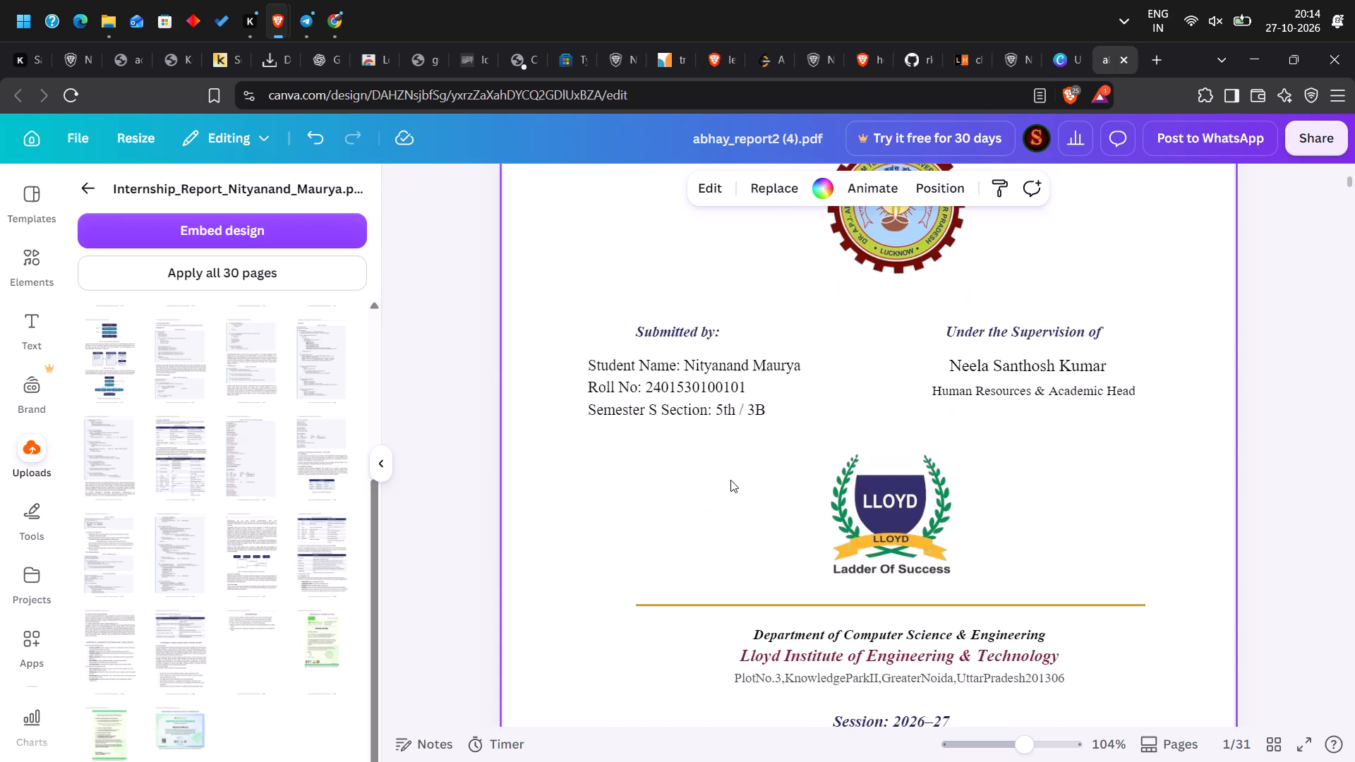
{"action": "scroll", "coordinate": [730, 480], "scroll_direction": "down", "scroll_amount": 4}
{"action": "scroll", "coordinate": [730, 480], "scroll_direction": "up", "scroll_amount": 5}
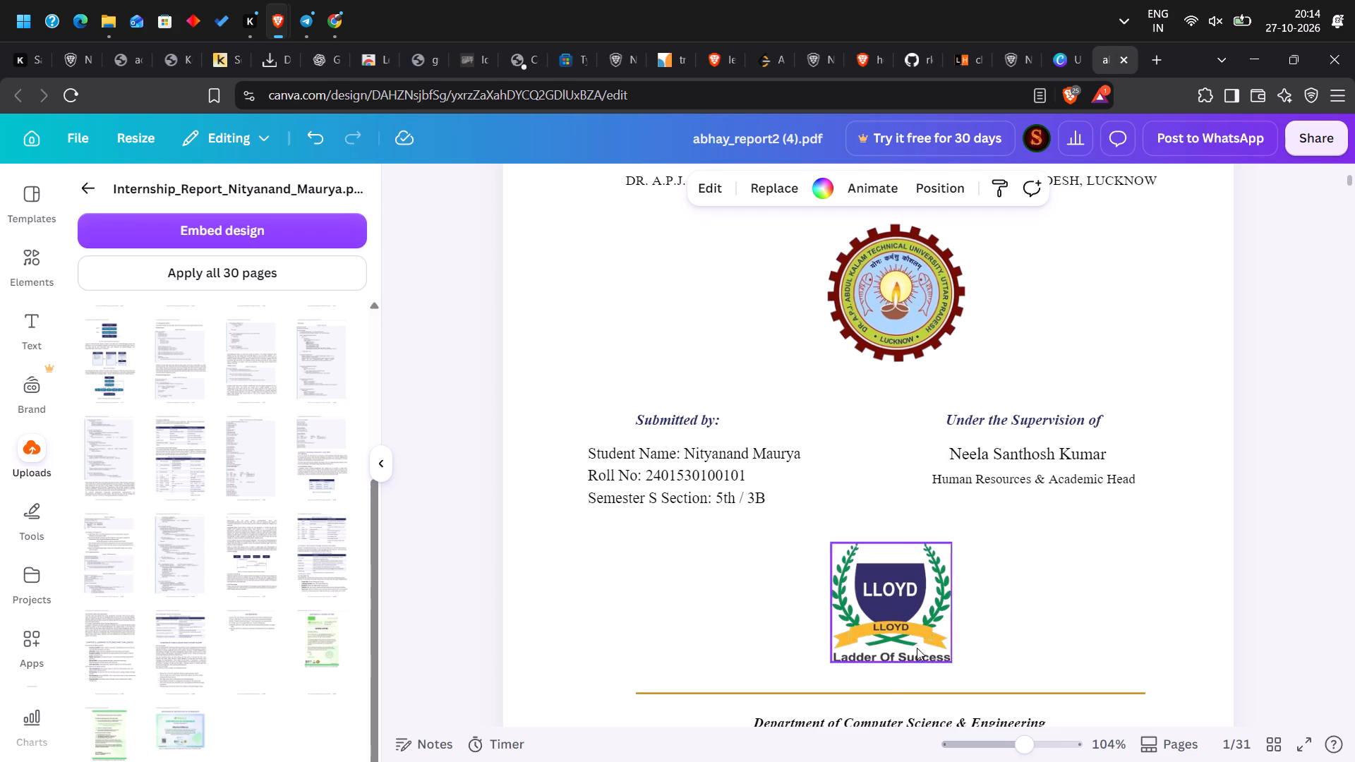
Enlarge the Lloyd logo slightly and space it evenly between the "Human Resources & Academic Head" line and the department text.
{"action": "left_click", "coordinate": [884, 612]}
{"action": "left_click_drag", "start_coordinate": [831, 540], "coordinate": [821, 540]}
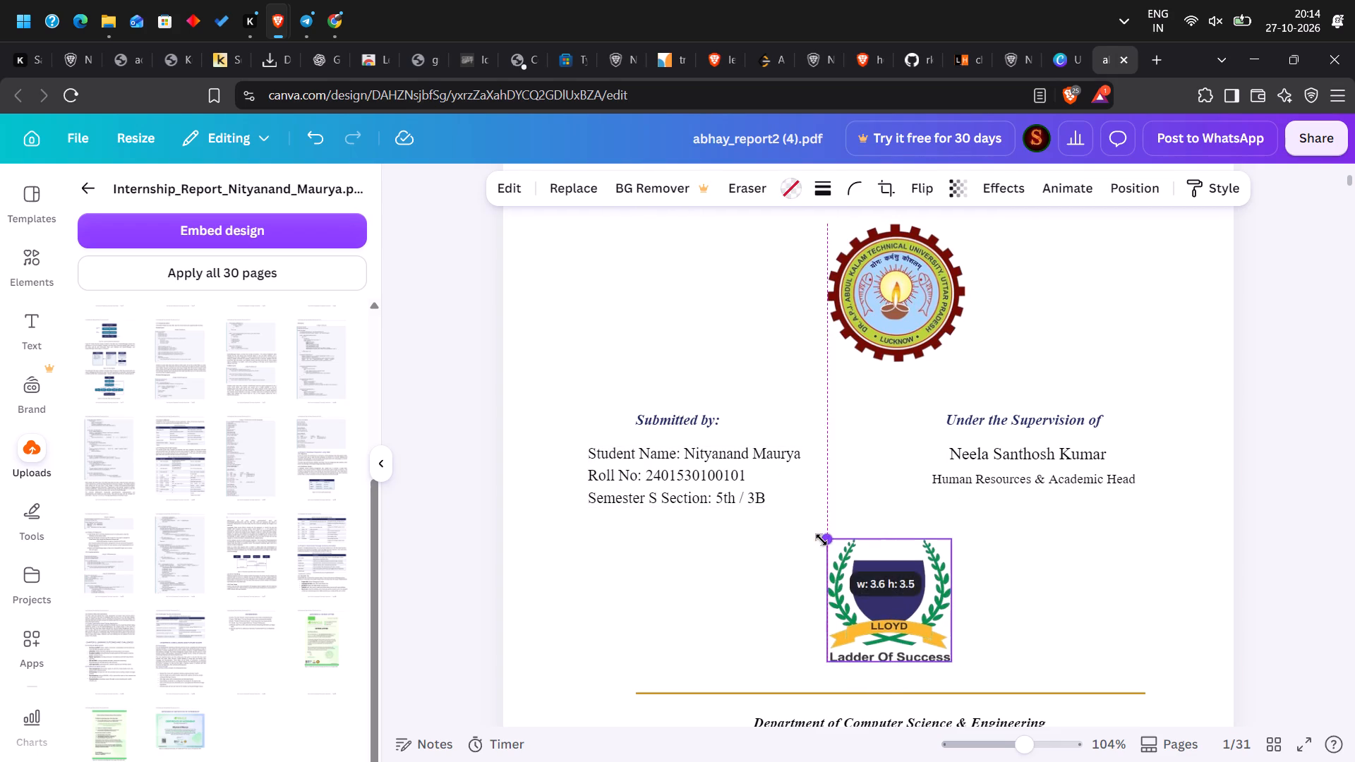
{"action": "left_click_drag", "start_coordinate": [821, 540], "coordinate": [821, 540]}
{"action": "left_click", "coordinate": [1058, 553]}
{"action": "left_click", "coordinate": [895, 586]}
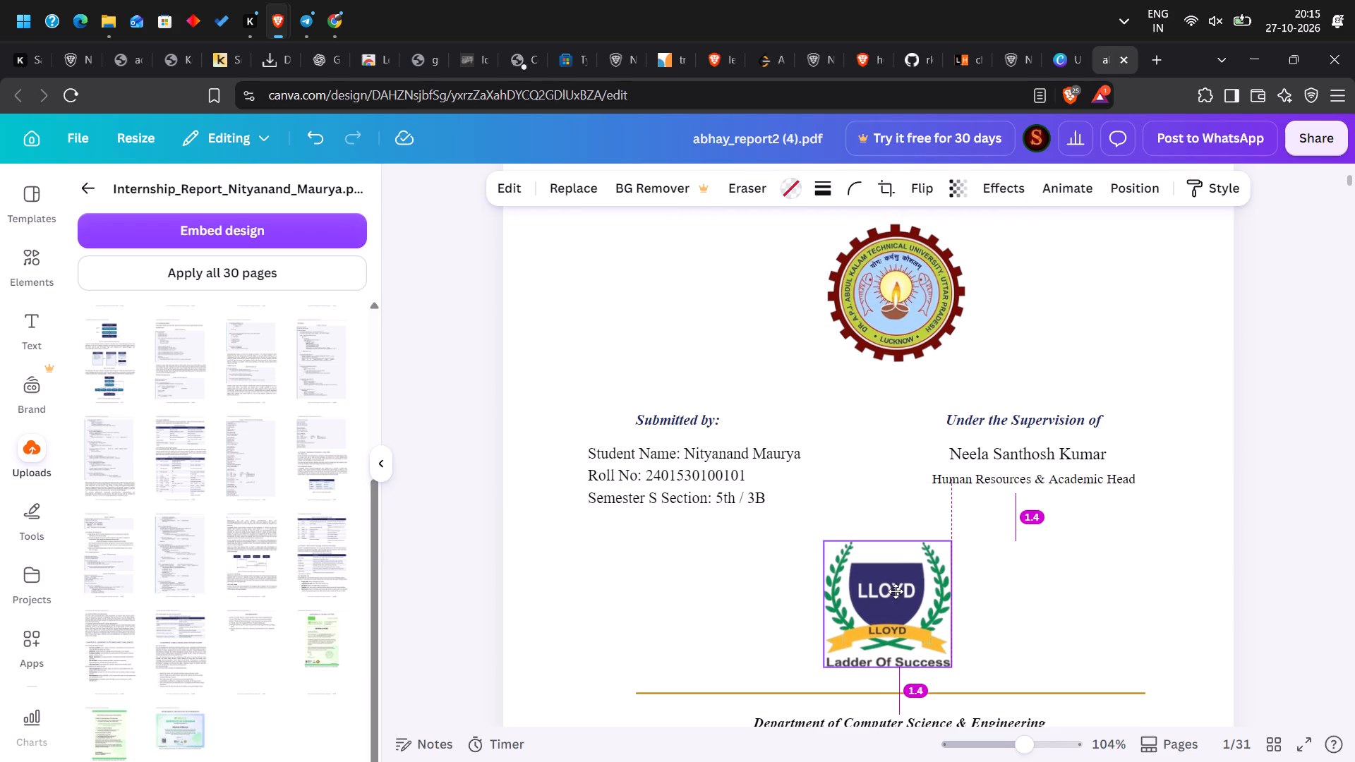
Shift the "Under the Supervision of" heading, the supervisor's name and the "Human Resources & Academic Head" line right, keeping them roughly centred together.
{"action": "left_click_drag", "start_coordinate": [1034, 416], "coordinate": [1056, 412]}
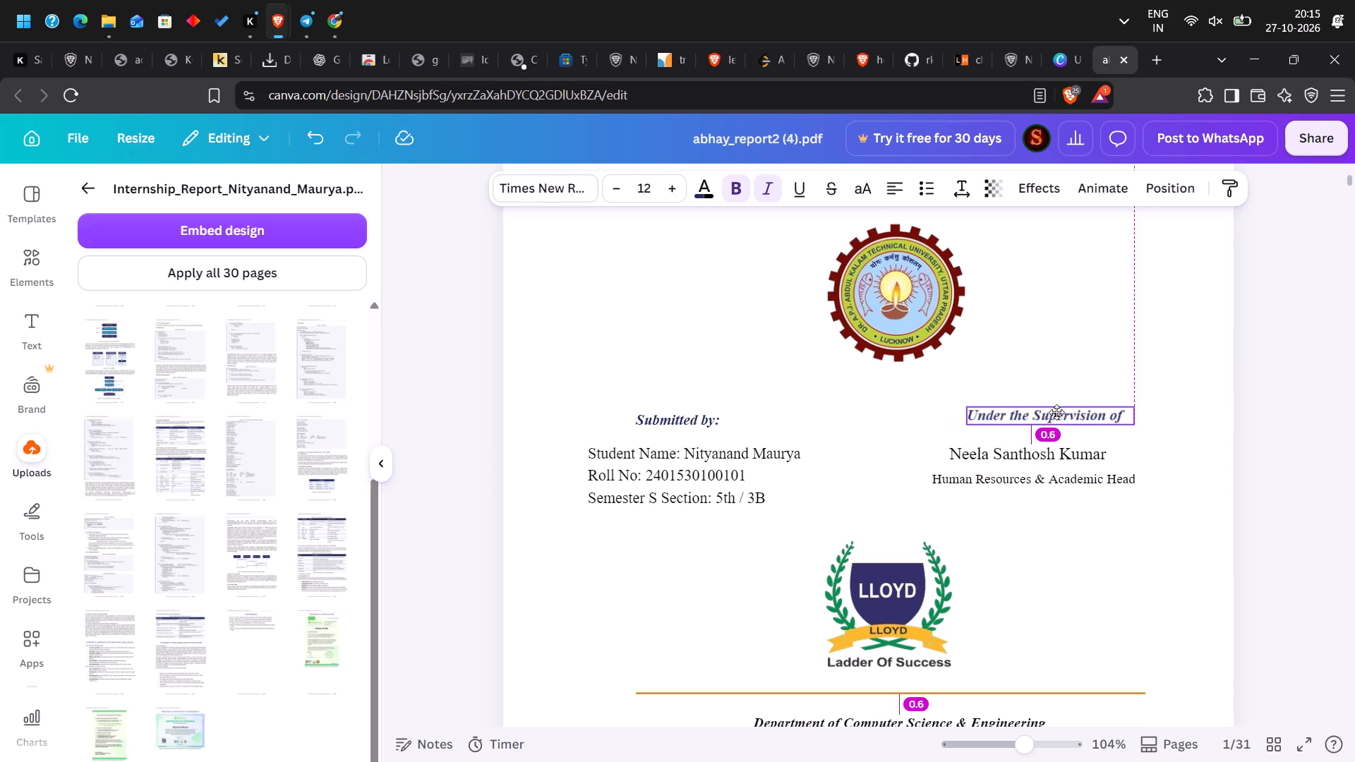
{"action": "left_click_drag", "start_coordinate": [1056, 412], "coordinate": [1068, 419]}
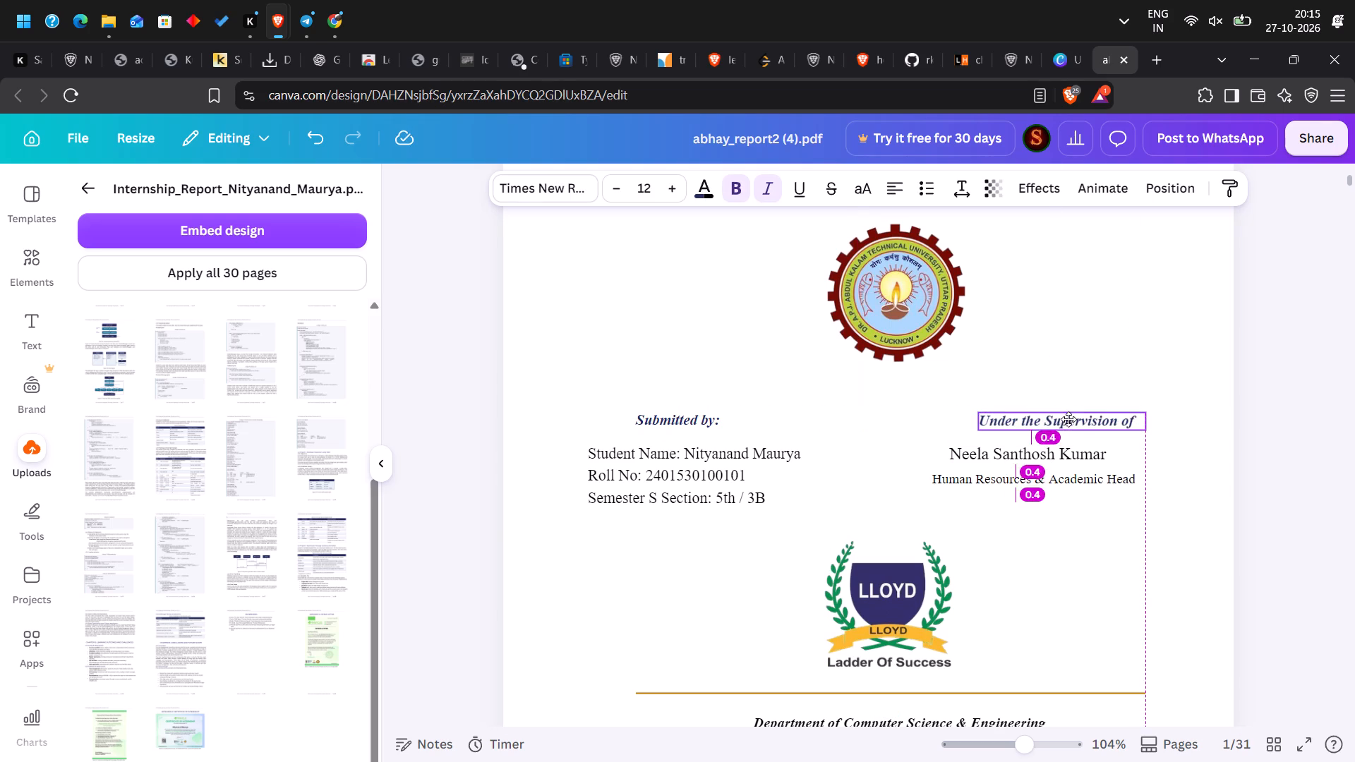
{"action": "left_click_drag", "start_coordinate": [1068, 419], "coordinate": [1068, 415]}
{"action": "left_click_drag", "start_coordinate": [1056, 449], "coordinate": [1070, 446]}
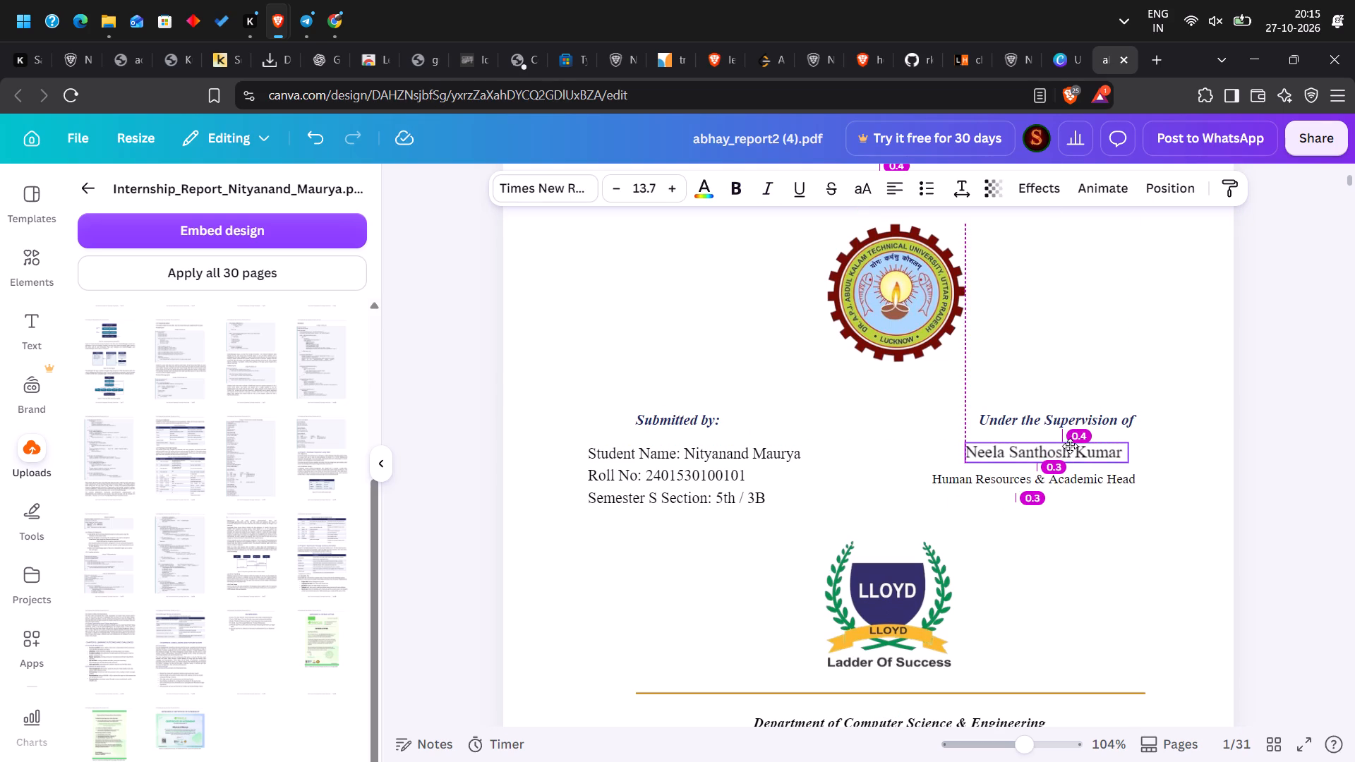
{"action": "left_click_drag", "start_coordinate": [1070, 446], "coordinate": [1076, 446]}
{"action": "left_click_drag", "start_coordinate": [1071, 477], "coordinate": [1088, 478]}
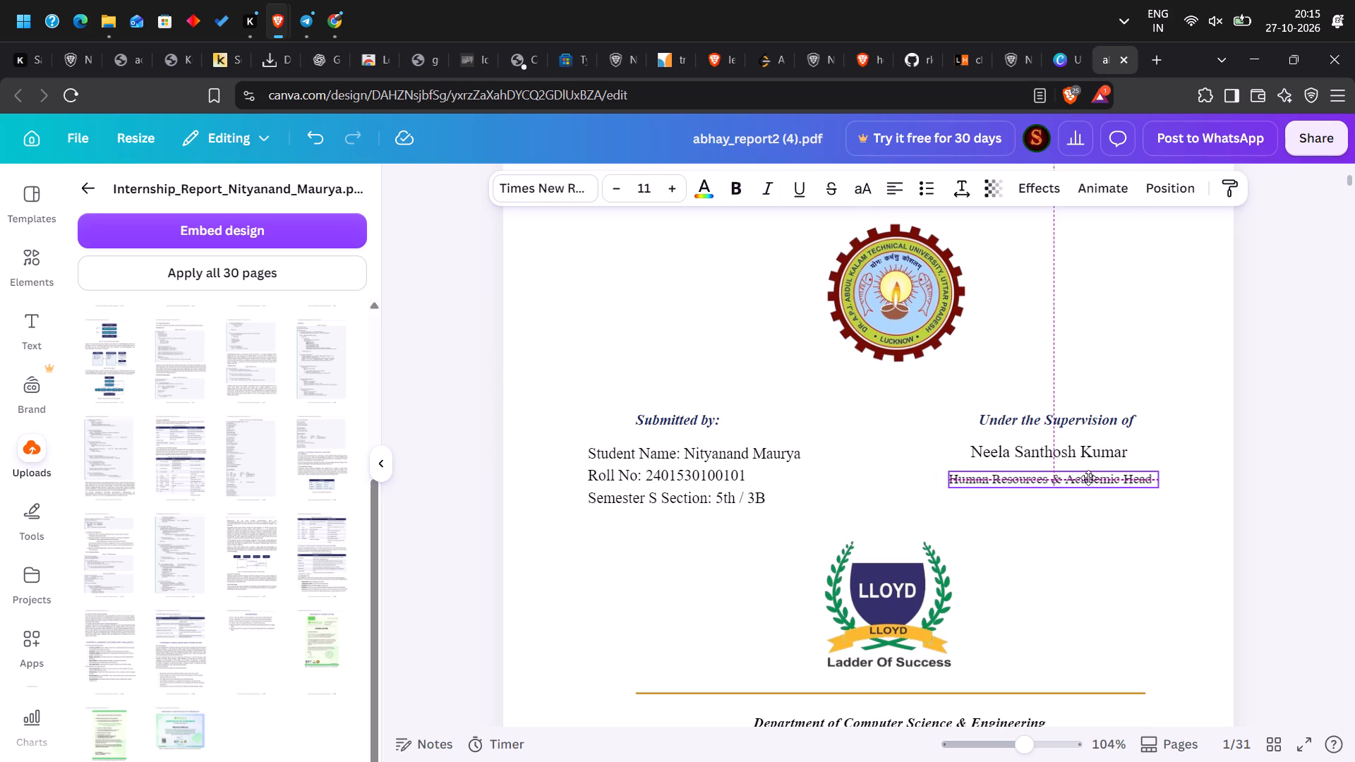
Nudge the "Human Resources & Academic Head" line slightly right beneath the supervisor's name.
{"action": "left_click_drag", "start_coordinate": [1088, 478], "coordinate": [1090, 478]}
{"action": "left_click", "coordinate": [1114, 566]}
Examine the whole cover page's layout, both close up and zoomed out, for balance and spacing.
{"action": "scroll", "coordinate": [970, 482], "scroll_direction": "up", "scroll_amount": 4}
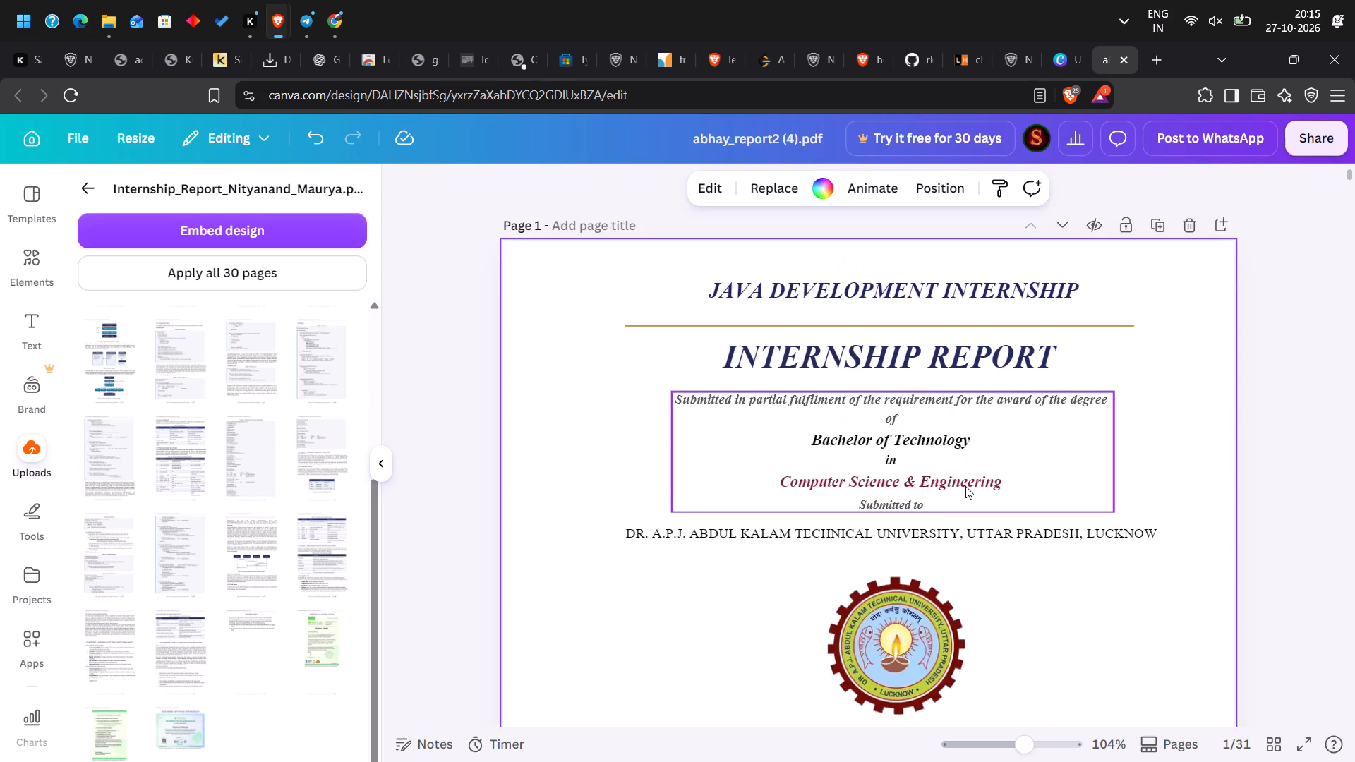
{"action": "scroll", "coordinate": [965, 486], "scroll_direction": "up", "scroll_amount": 1}
{"action": "scroll", "coordinate": [965, 486], "scroll_direction": "down", "scroll_amount": 4}
{"action": "scroll", "coordinate": [963, 488], "scroll_direction": "up", "scroll_amount": 2}
{"action": "scroll", "coordinate": [963, 488], "scroll_direction": "down", "scroll_amount": 2}
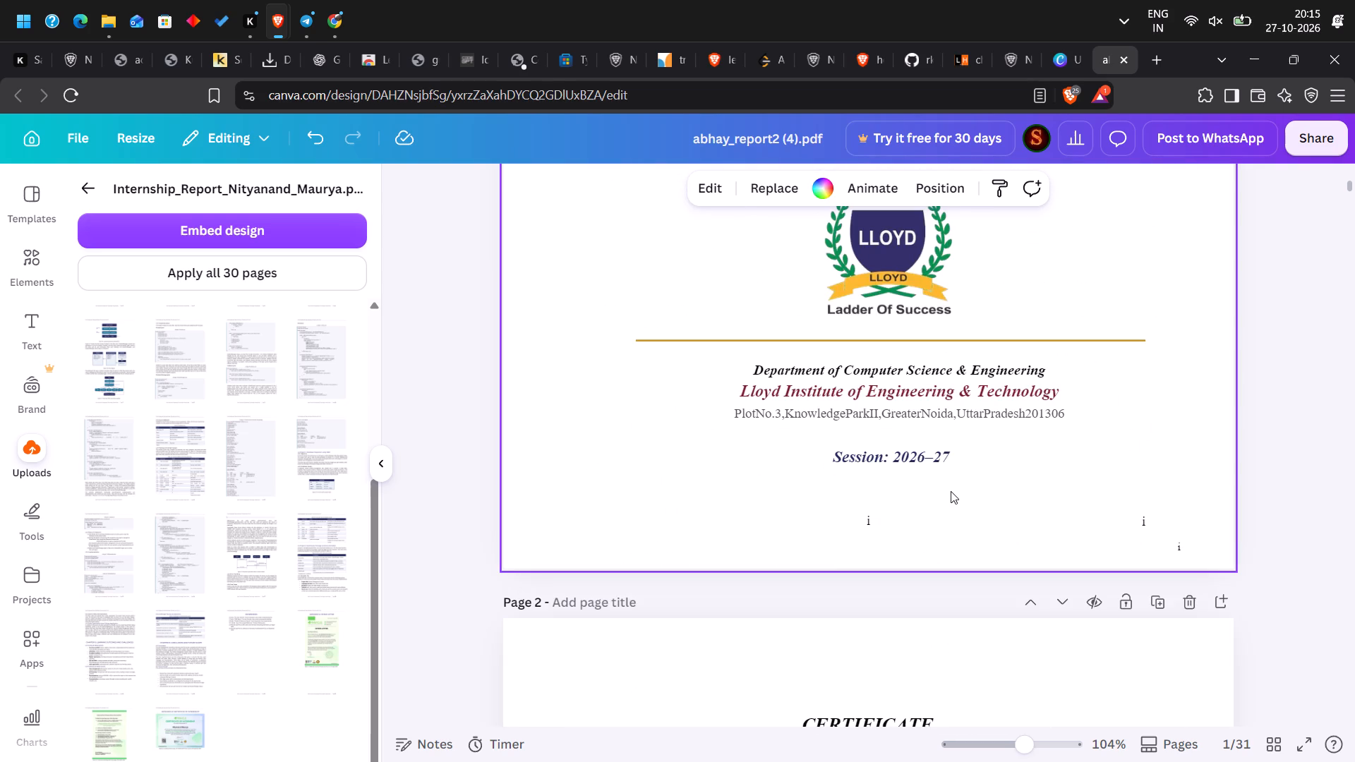
{"action": "scroll", "coordinate": [948, 491], "scroll_direction": "up", "scroll_amount": 2}
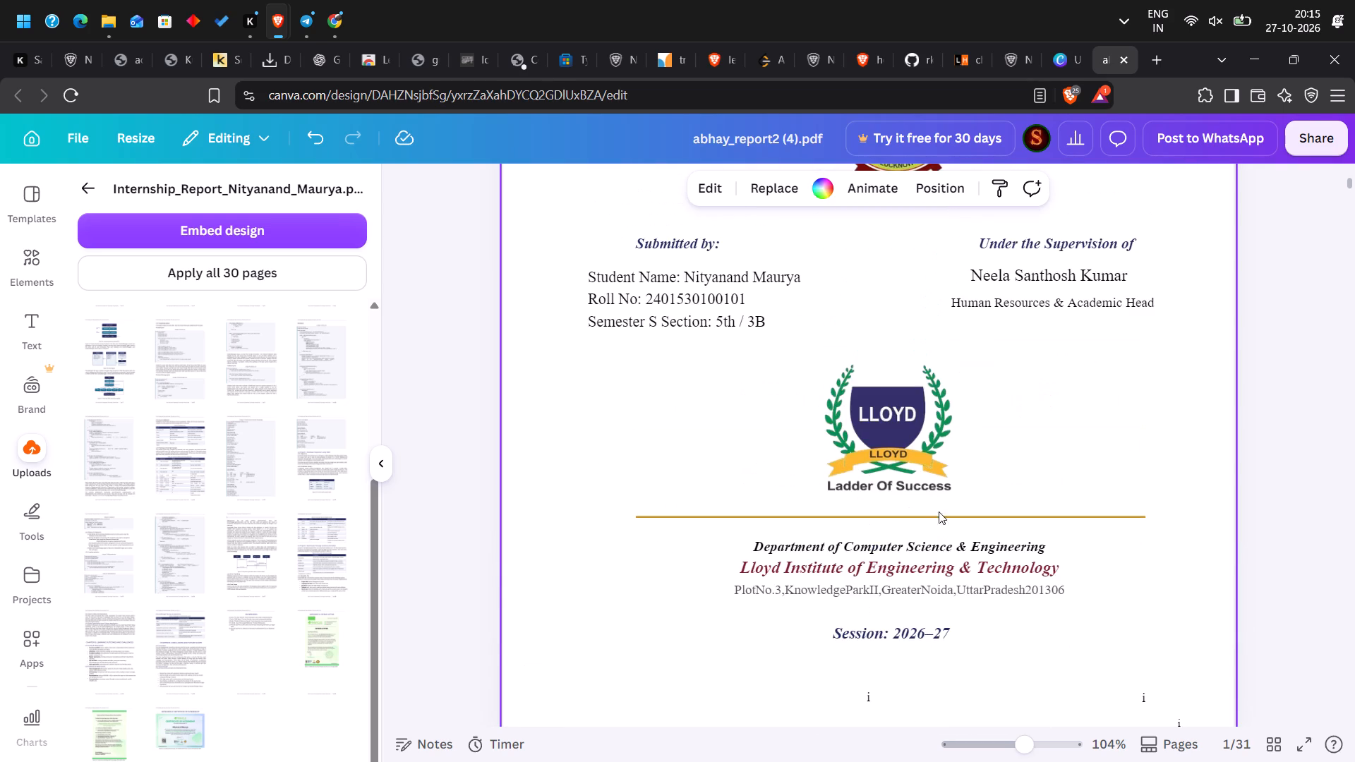
{"action": "scroll", "coordinate": [937, 519], "scroll_direction": "down", "scroll_amount": 3}
{"action": "scroll", "coordinate": [934, 532], "scroll_direction": "up", "scroll_amount": 8}
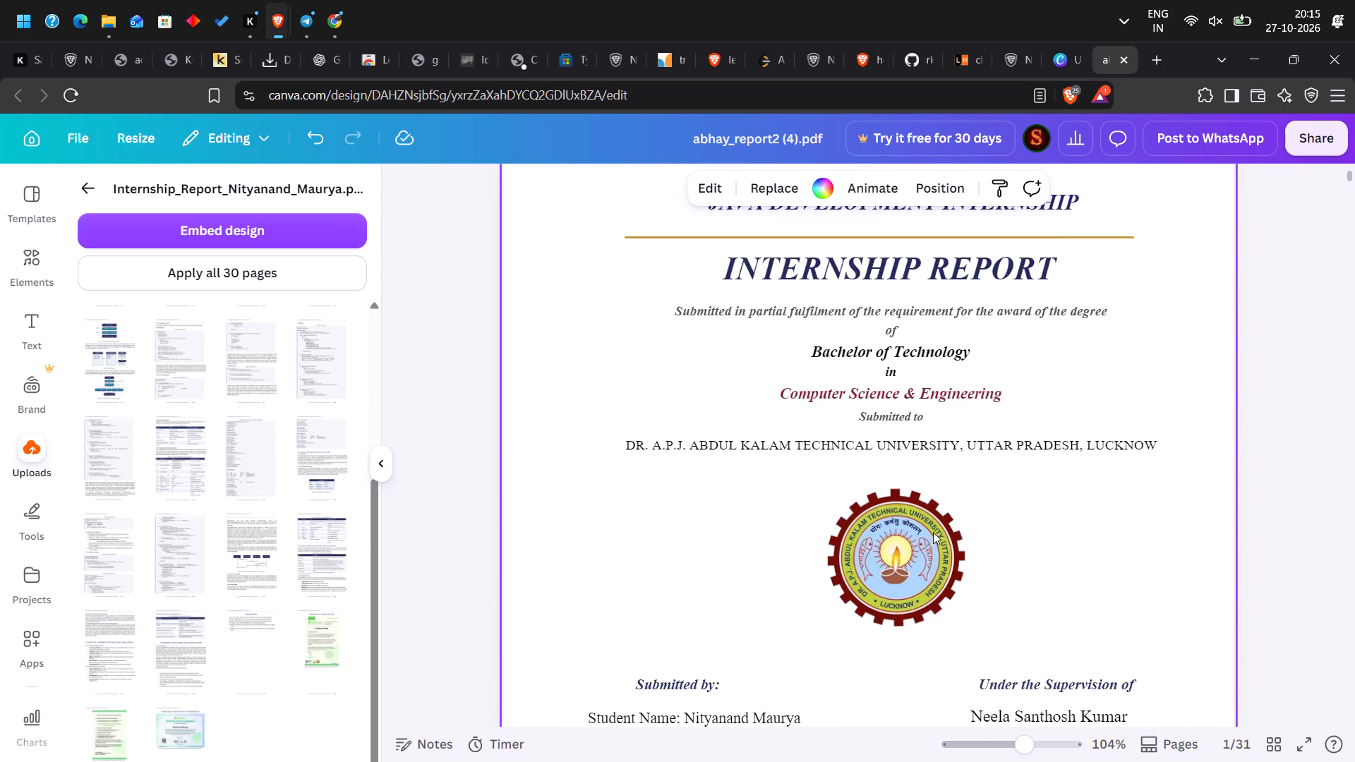
{"action": "scroll", "coordinate": [933, 532], "scroll_direction": "down", "scroll_amount": 1}
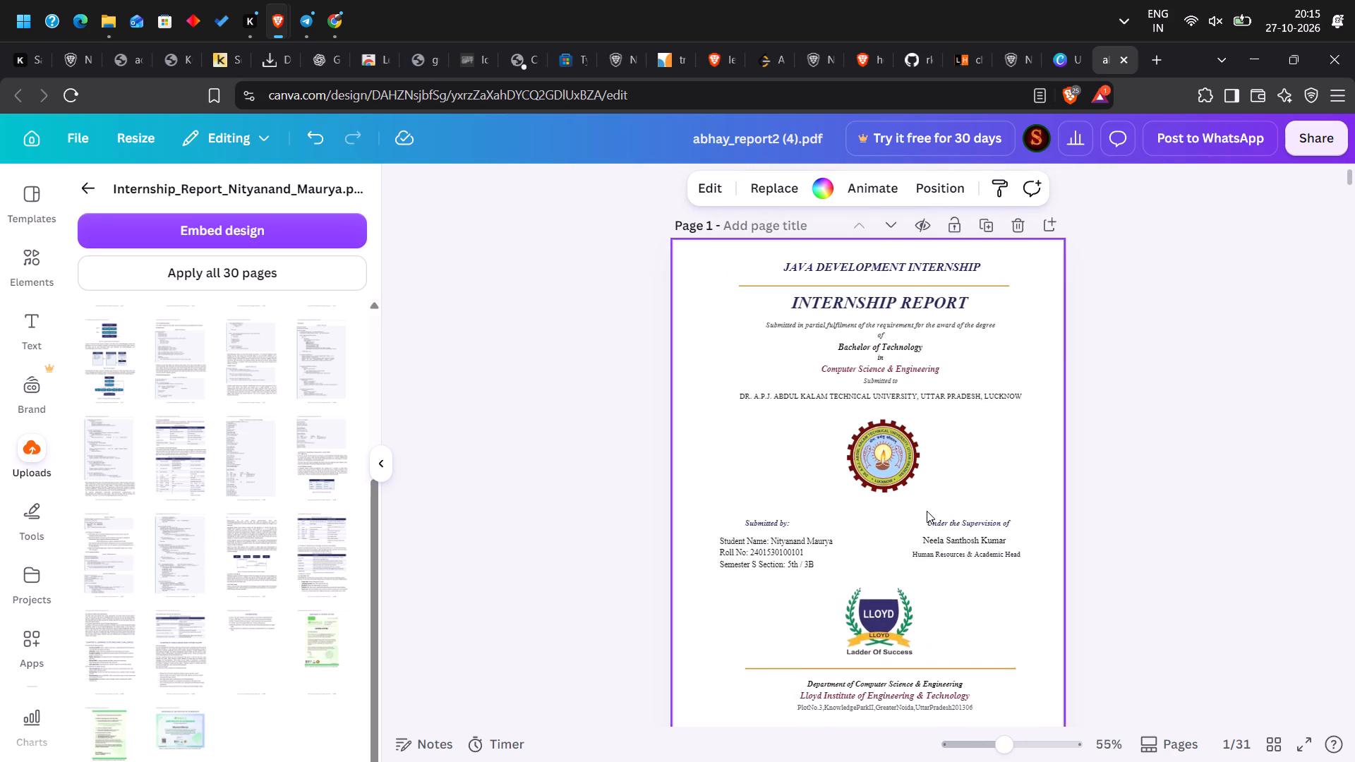
{"action": "left_click", "coordinate": [927, 508]}
{"action": "scroll", "coordinate": [927, 503], "scroll_direction": "up", "scroll_amount": 1}
{"action": "scroll", "coordinate": [927, 503], "scroll_direction": "down", "scroll_amount": 3}
{"action": "scroll", "coordinate": [926, 502], "scroll_direction": "up", "scroll_amount": 2}
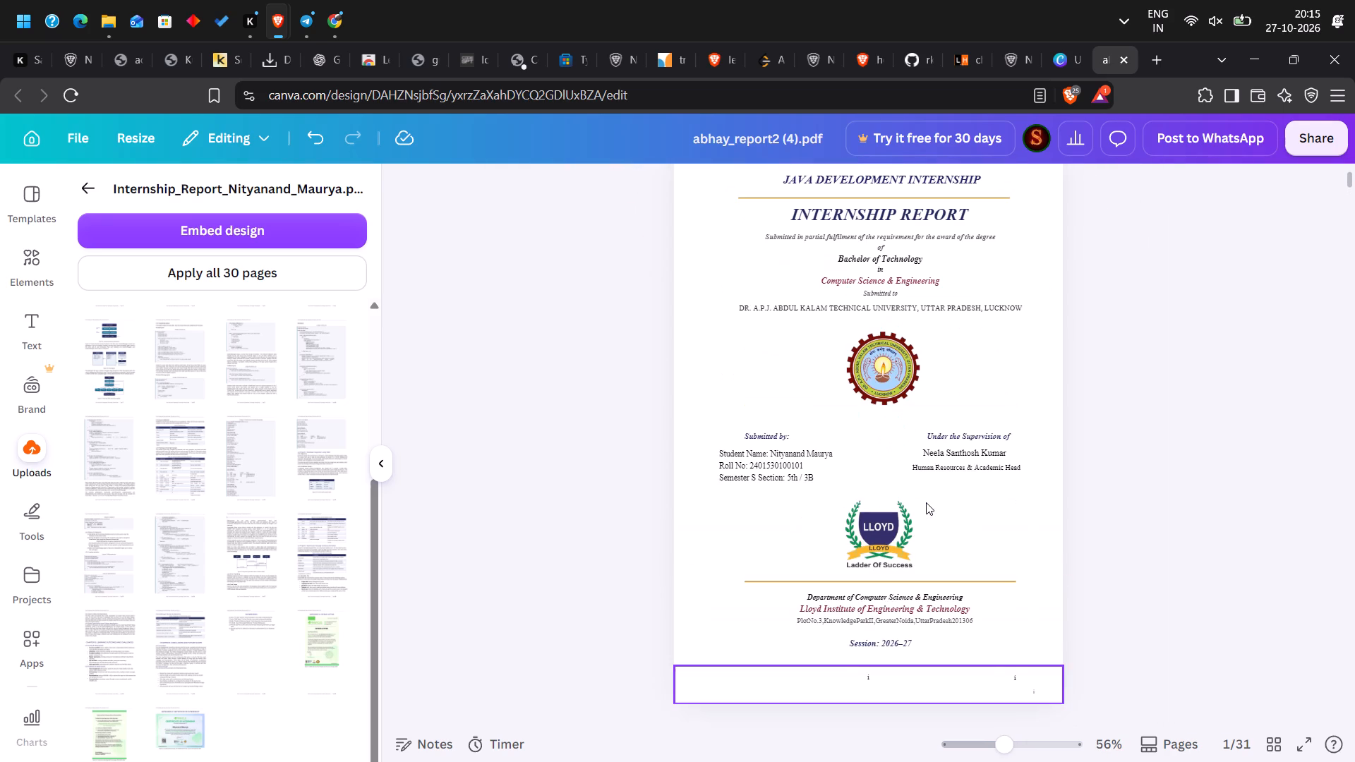
Compare the text sizes of the student and supervisor blocks, and set the student details text to font size 13.
{"action": "left_click", "coordinate": [977, 439]}
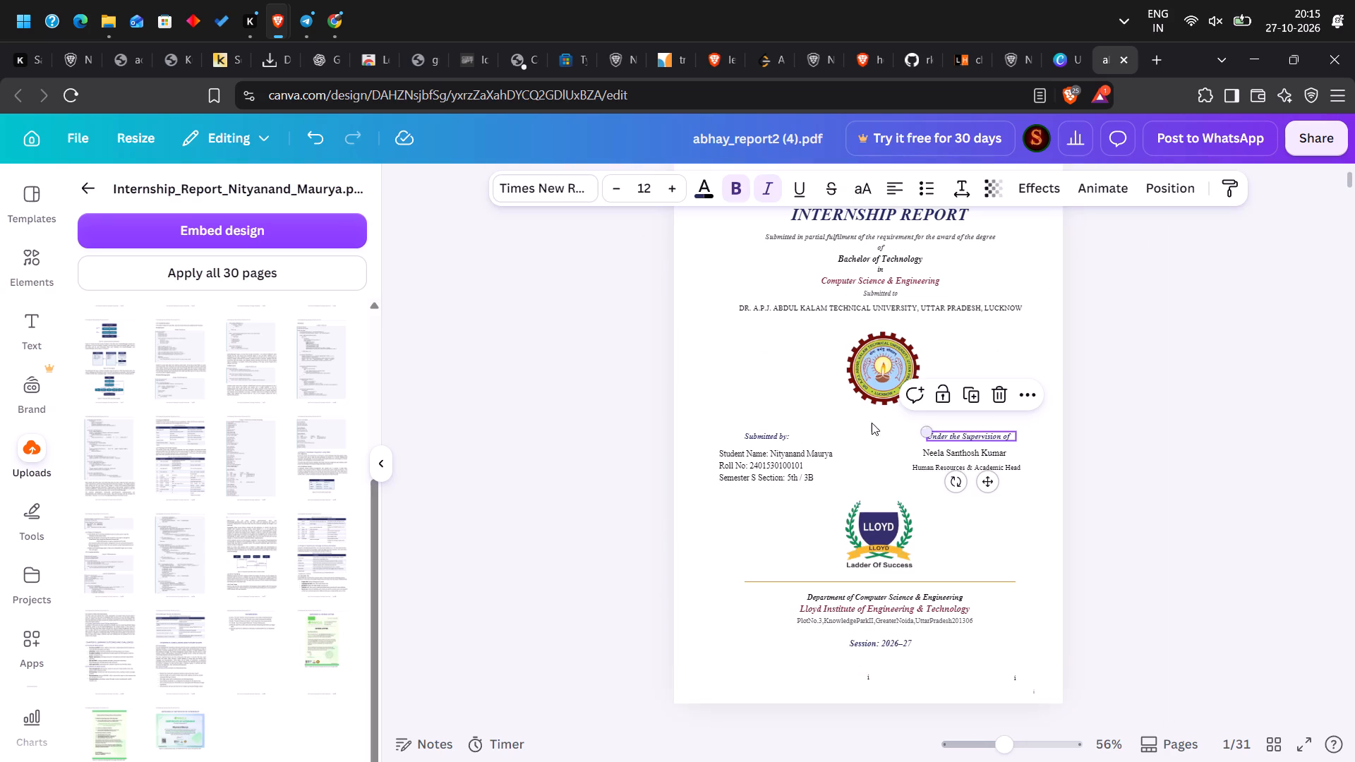
{"action": "left_click", "coordinate": [756, 437]}
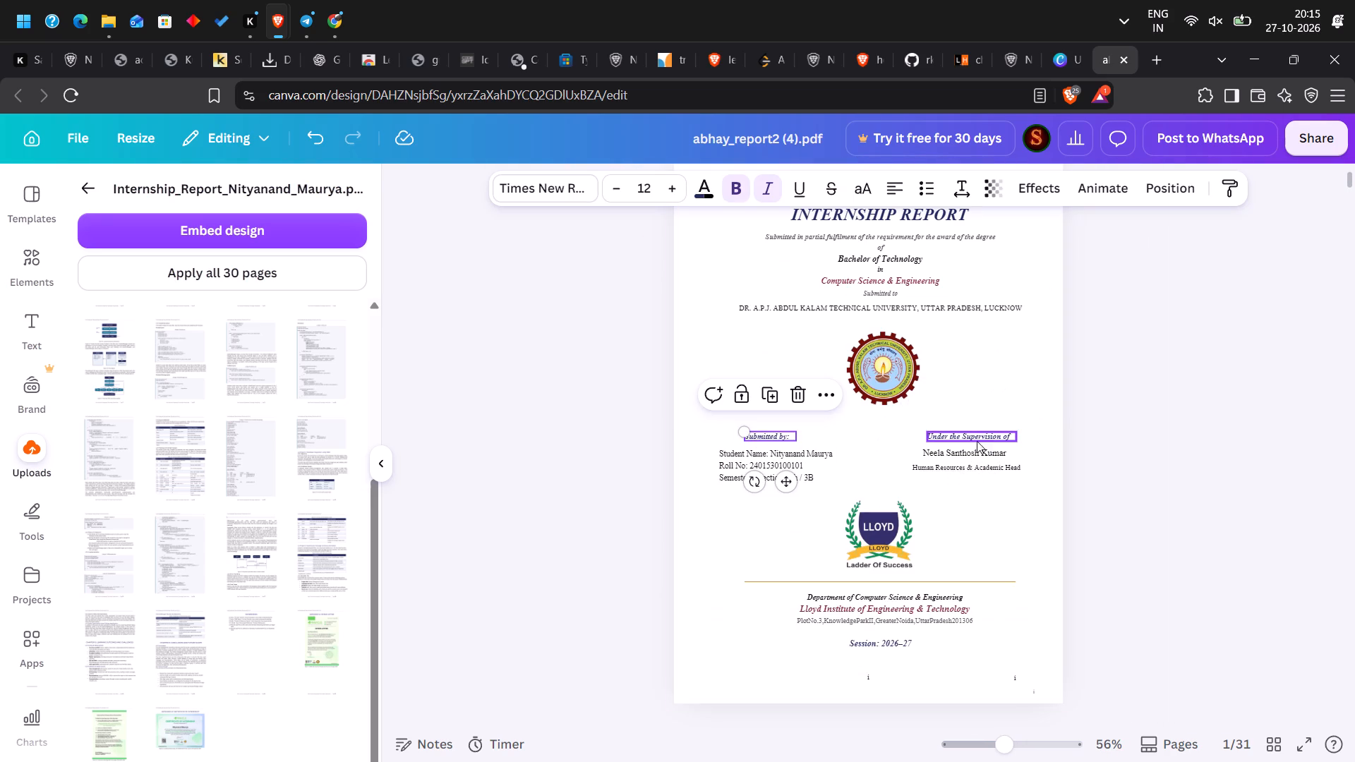
{"action": "left_click", "coordinate": [1007, 441]}
{"action": "left_click", "coordinate": [990, 453]}
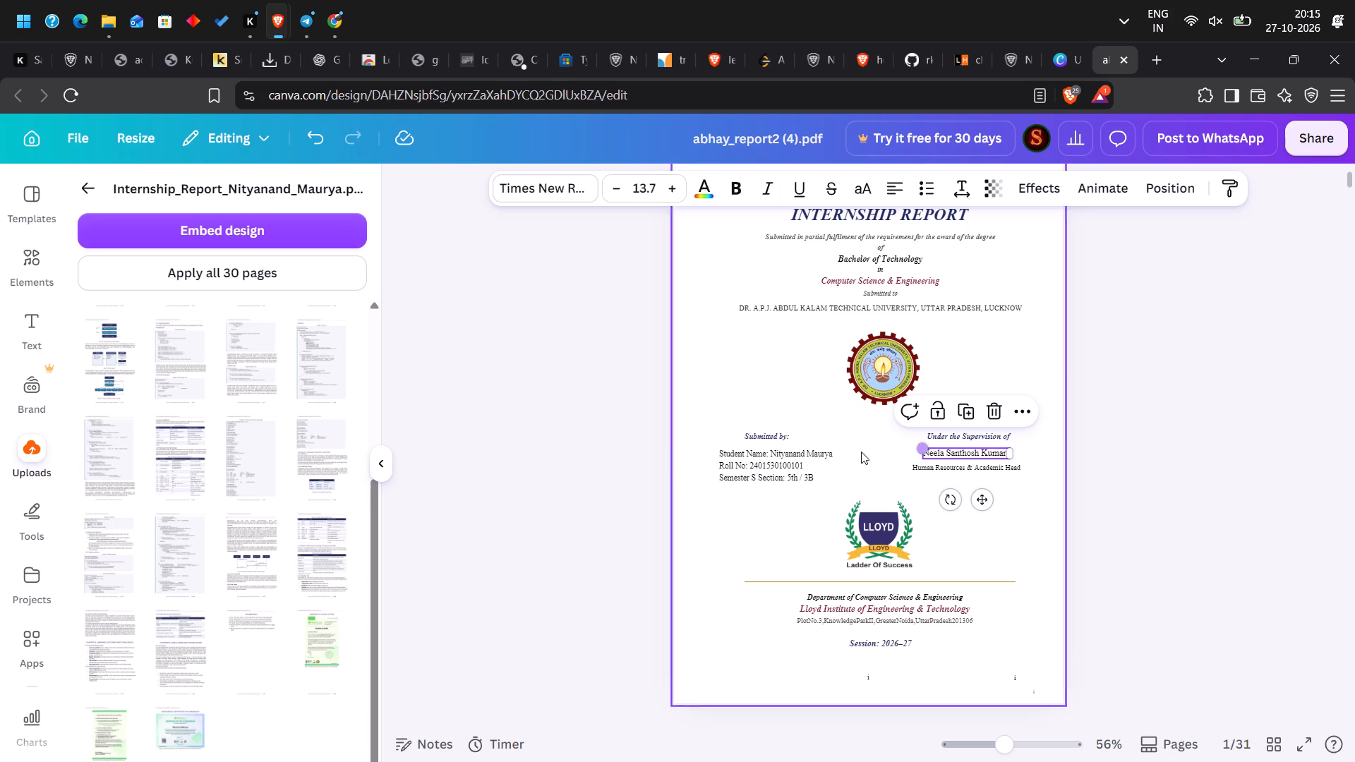
{"action": "left_click", "coordinate": [823, 452]}
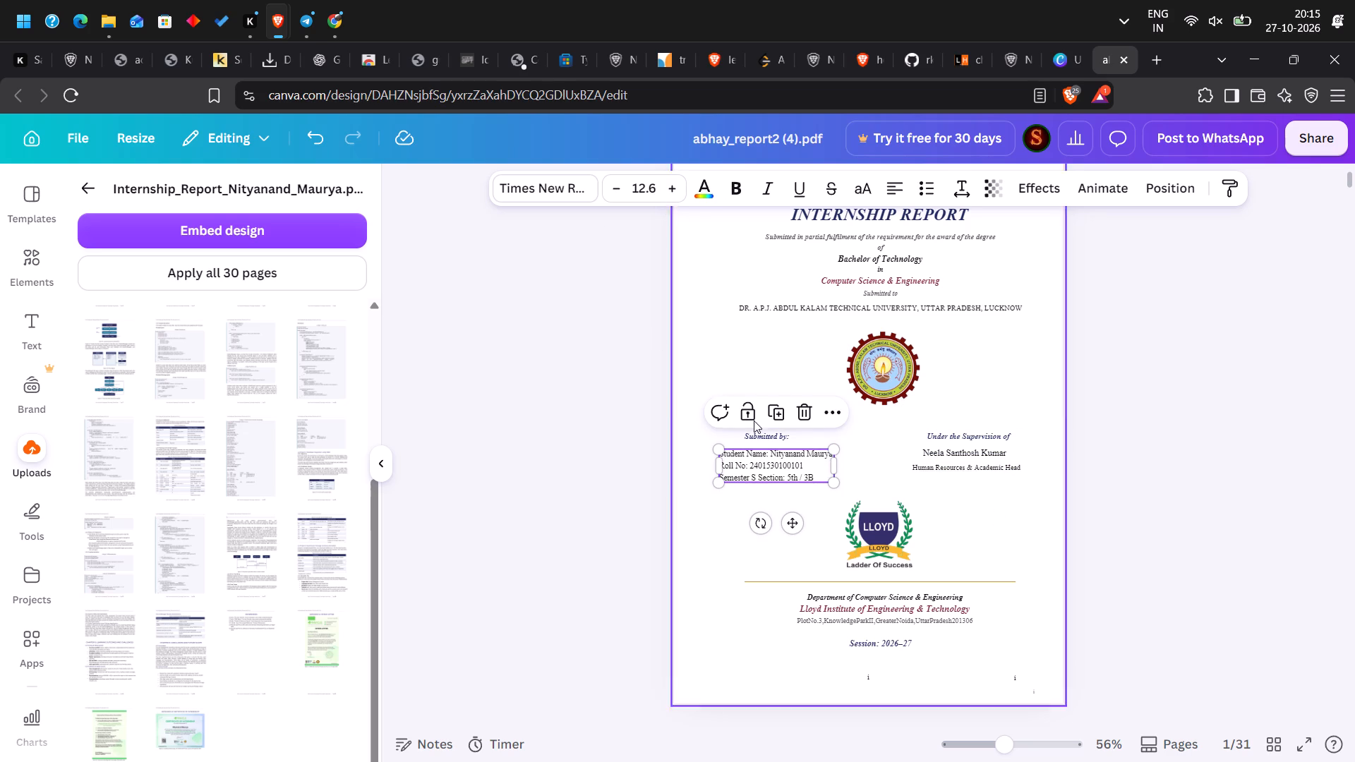
{"action": "left_click", "coordinate": [975, 456]}
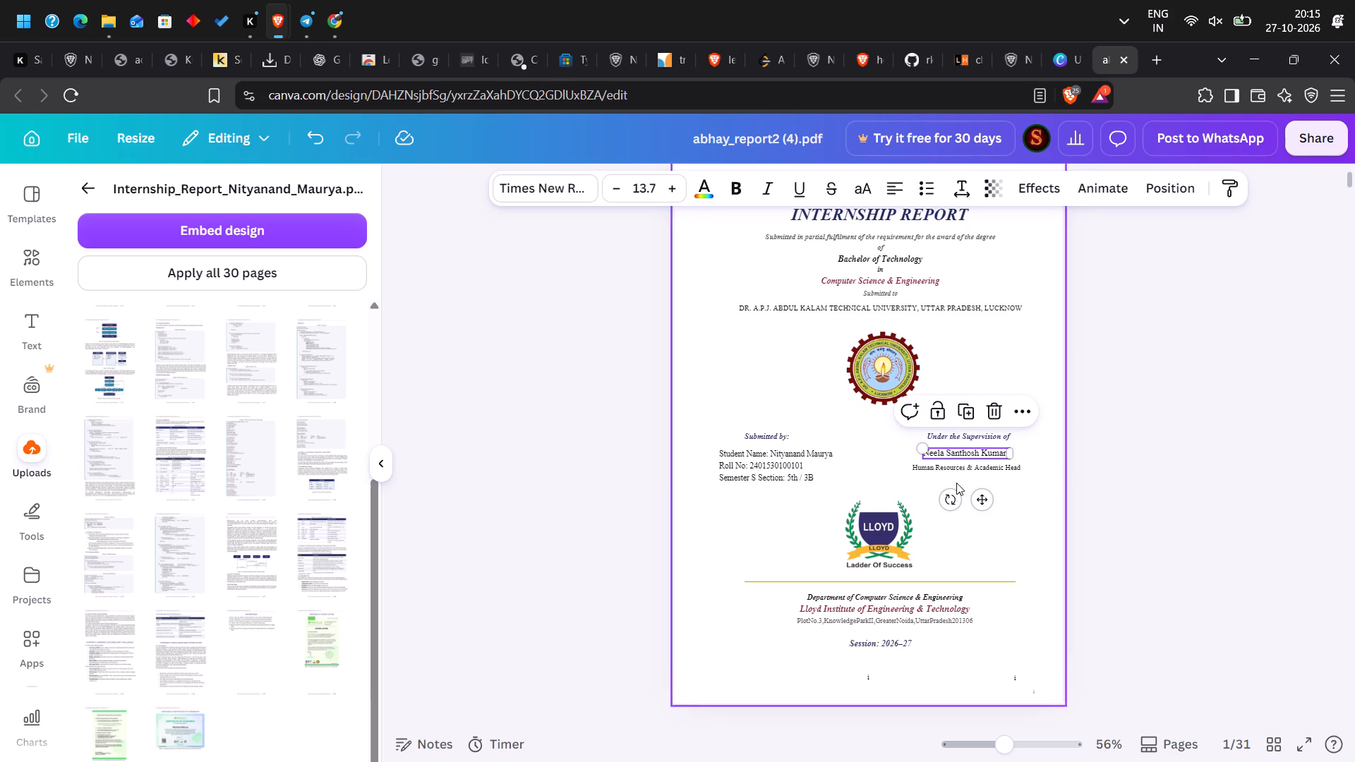
{"action": "left_click", "coordinate": [781, 473]}
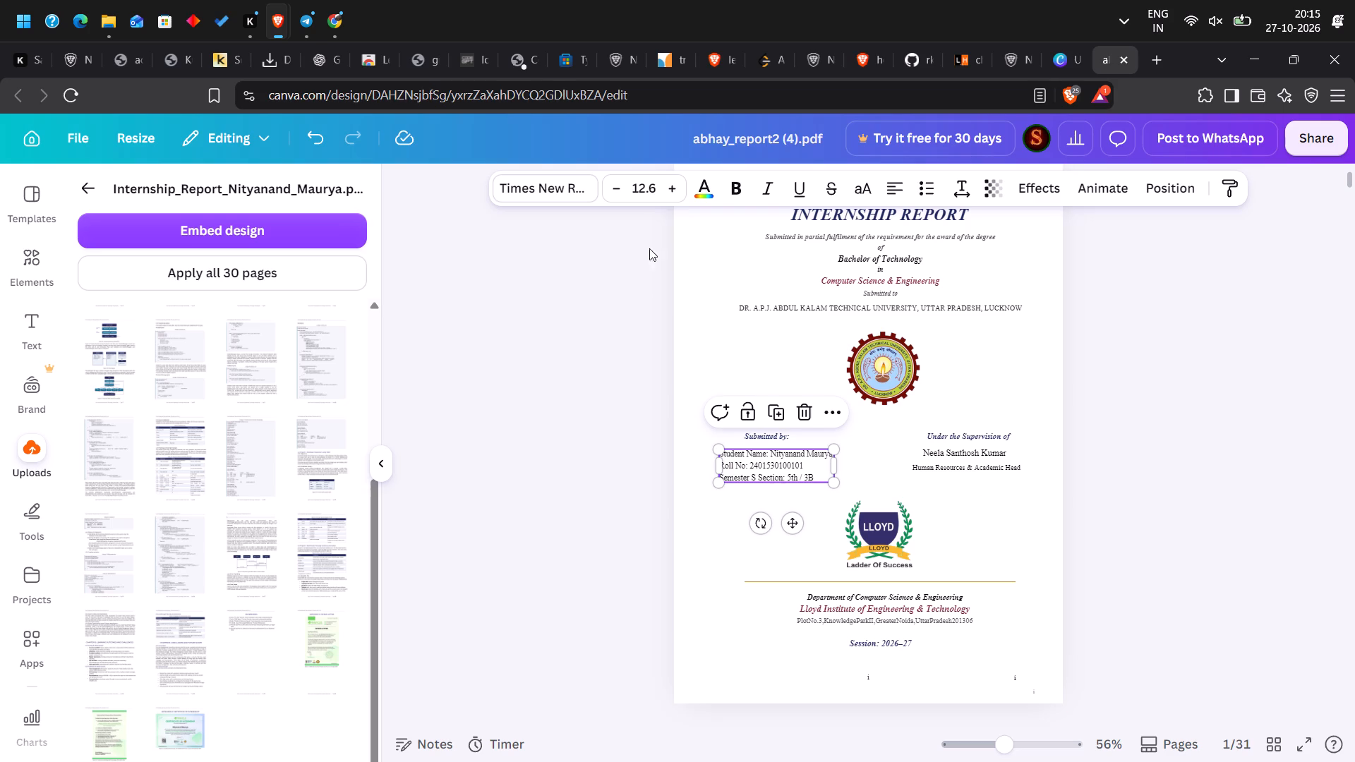
{"action": "left_click", "coordinate": [646, 188]}
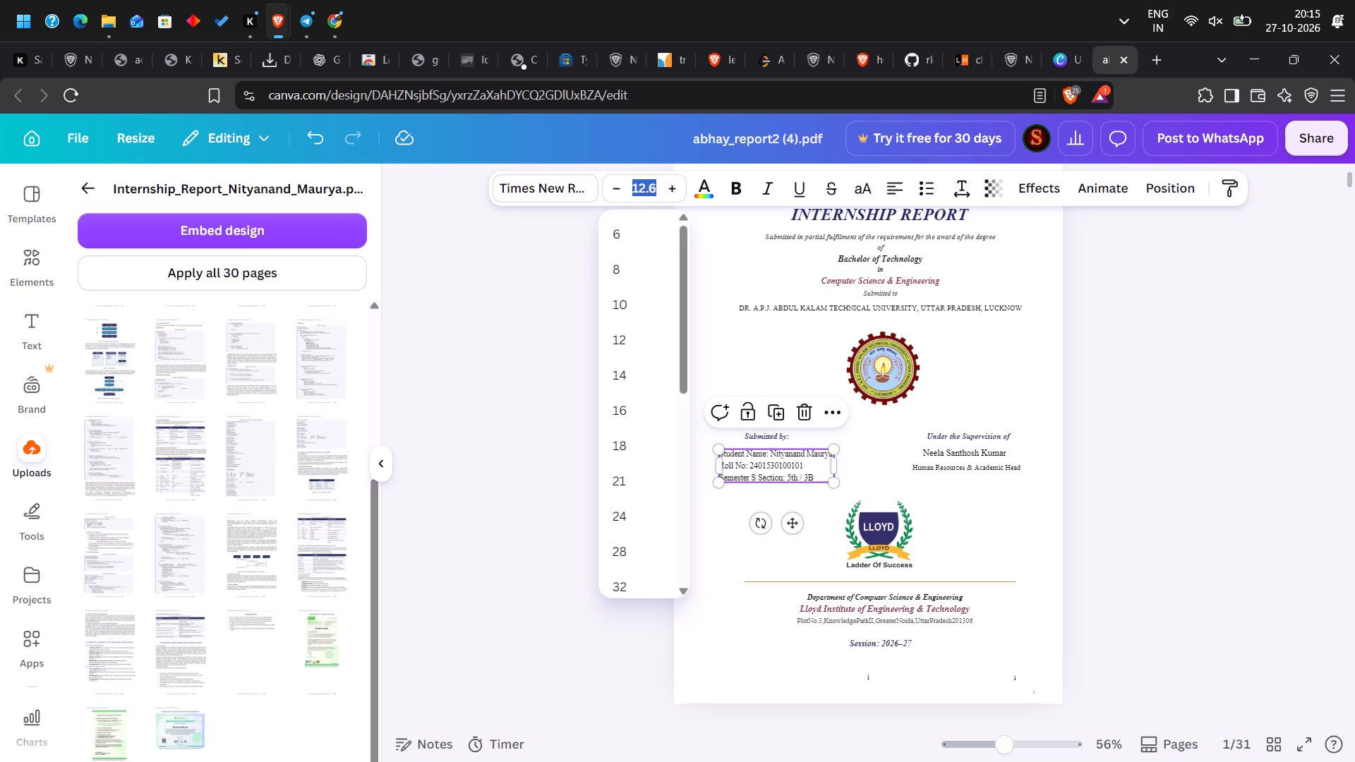
{"action": "left_click", "coordinate": [642, 183]}
{"action": "left_click", "coordinate": [642, 191]}
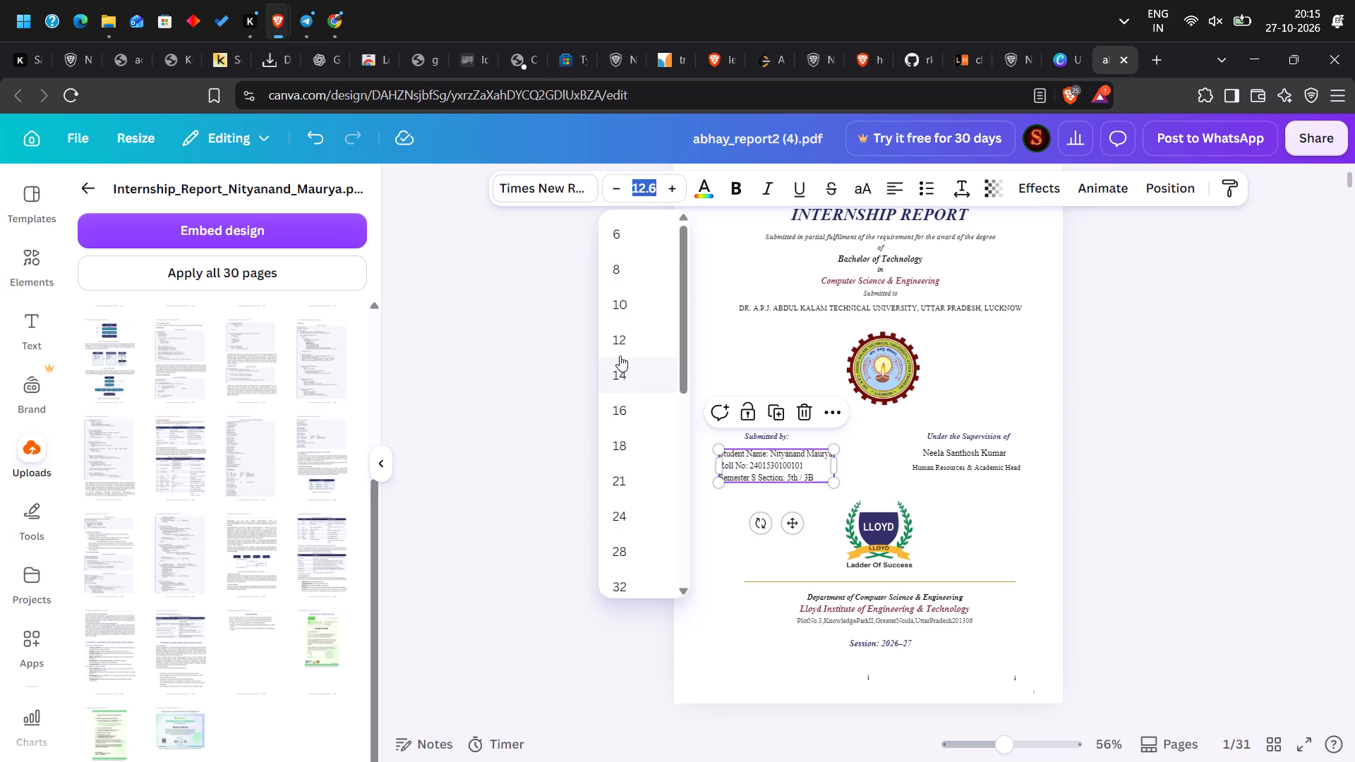
{"action": "left_click", "coordinate": [620, 354]}
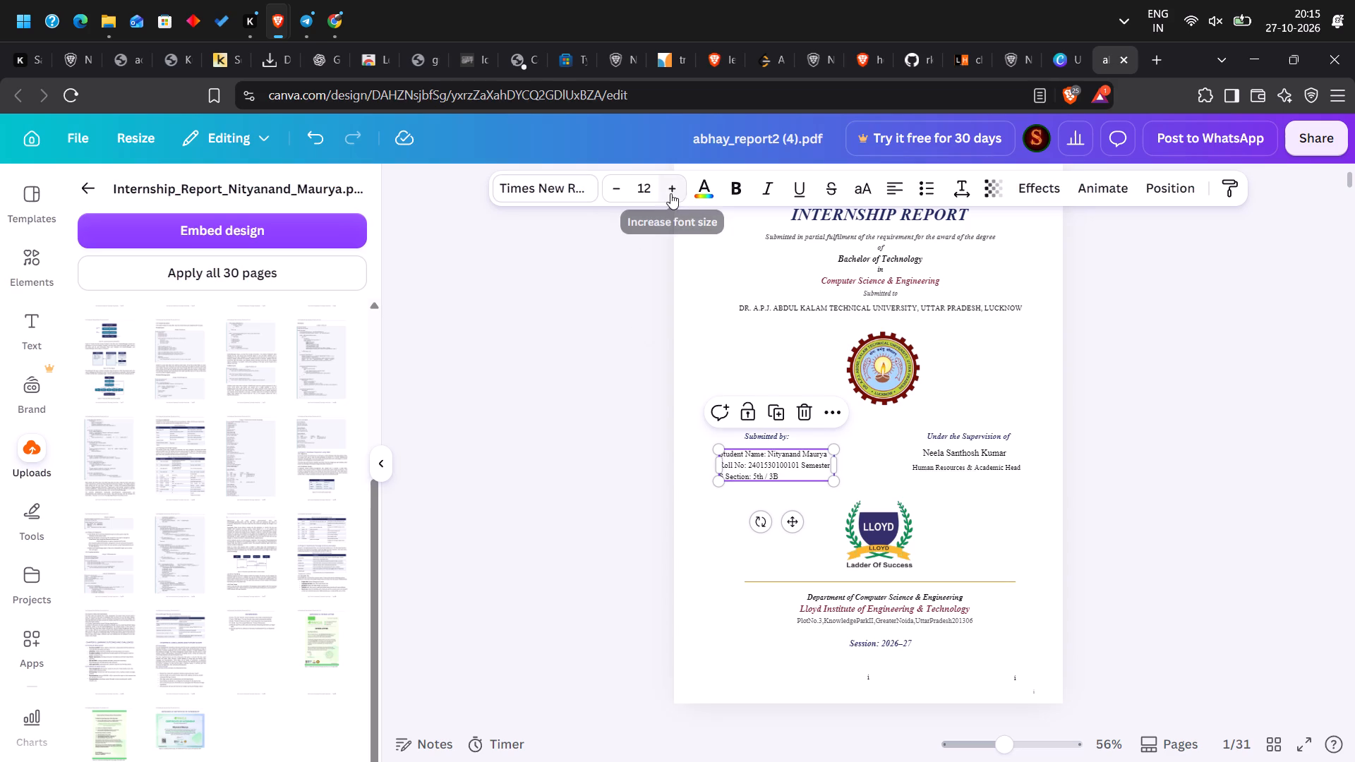
{"action": "left_click", "coordinate": [670, 193]}
{"action": "left_click", "coordinate": [1175, 379]}
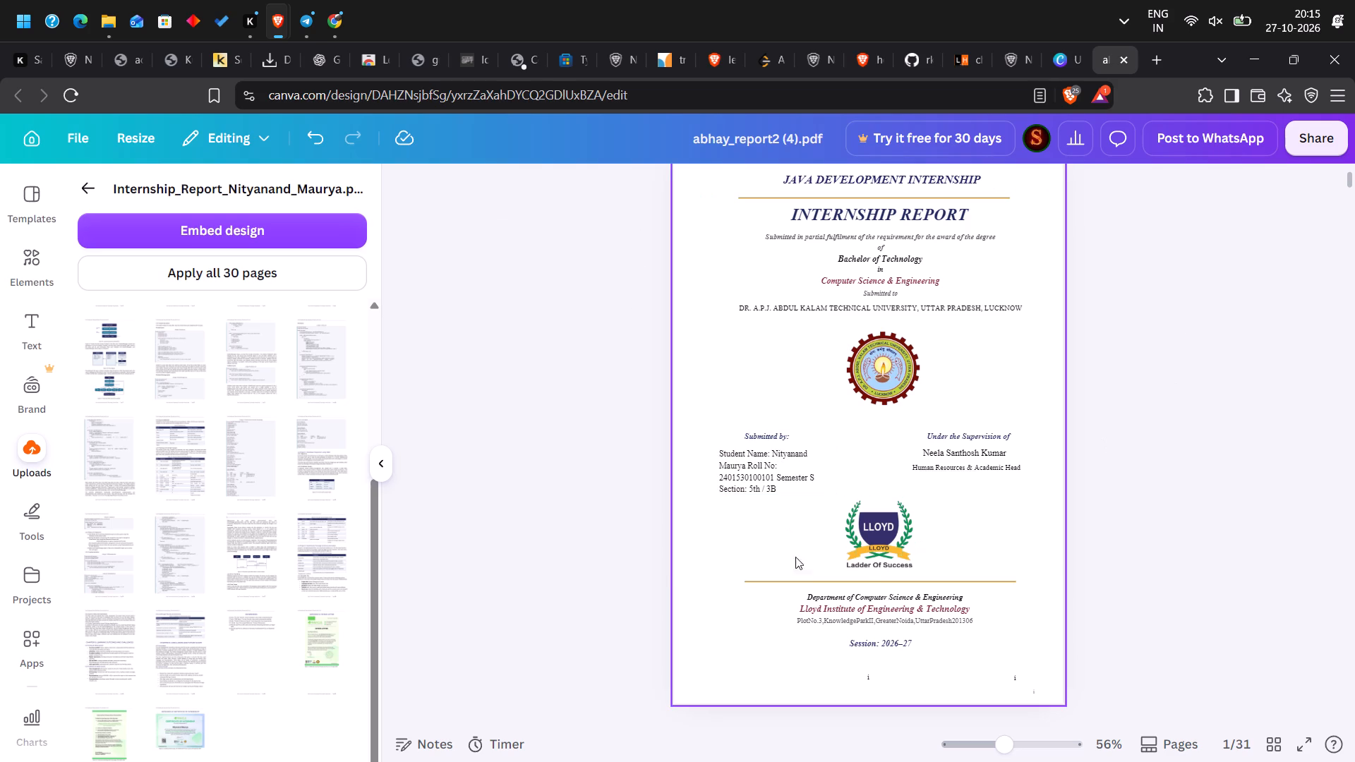
Preview the cover page in full screen and return to the editor.
{"action": "scroll", "coordinate": [781, 533], "scroll_direction": "up", "scroll_amount": 2}
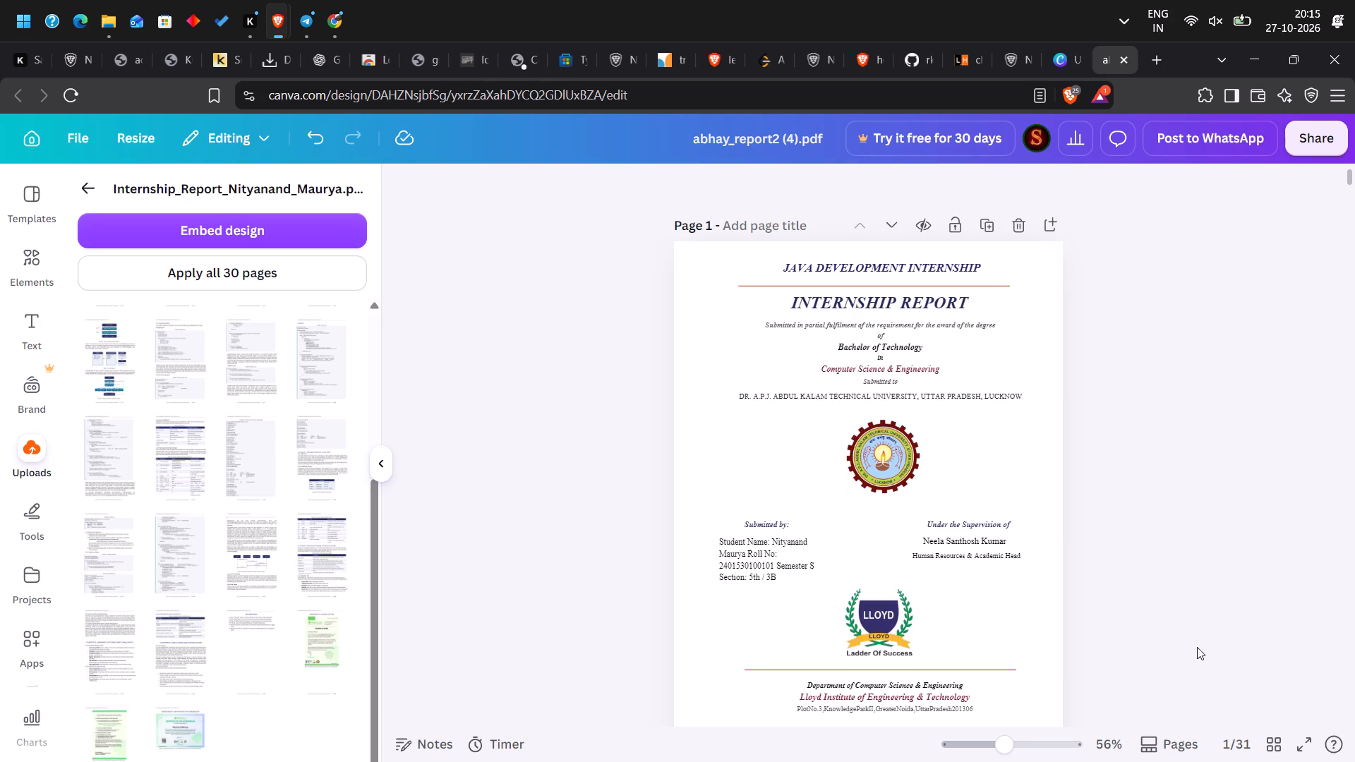
{"action": "left_click", "coordinate": [1299, 737]}
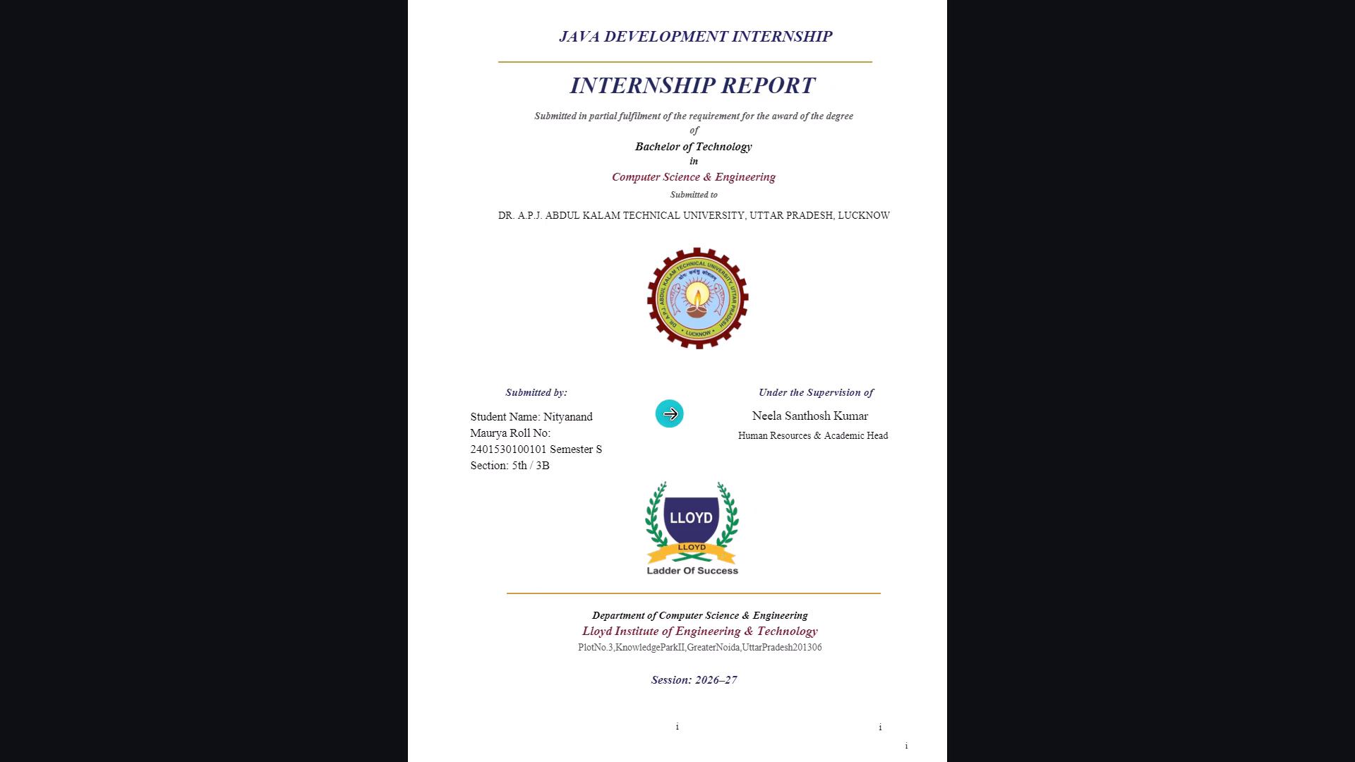
{"action": "key", "text": "Escape"}
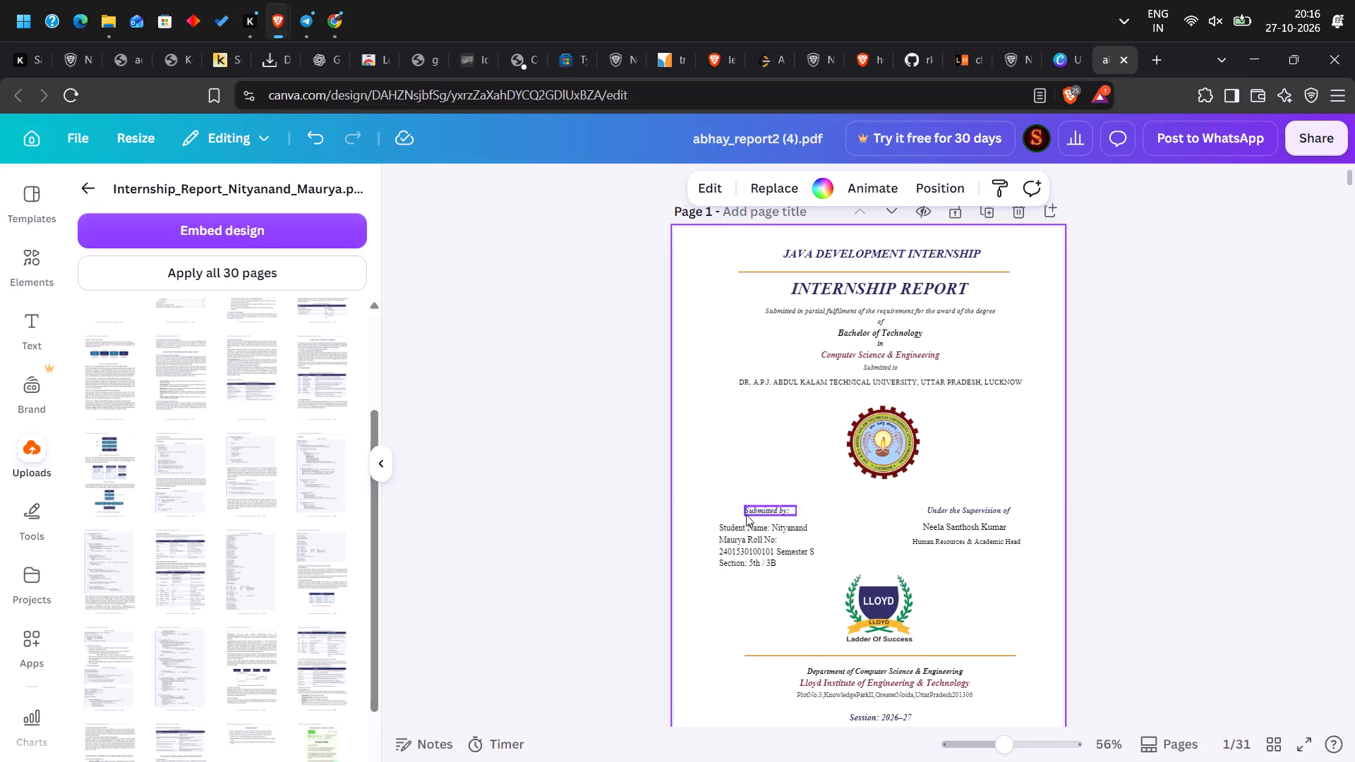
Widen the student details text box slightly so that the student's name fits on one line.
{"action": "left_click", "coordinate": [752, 537]}
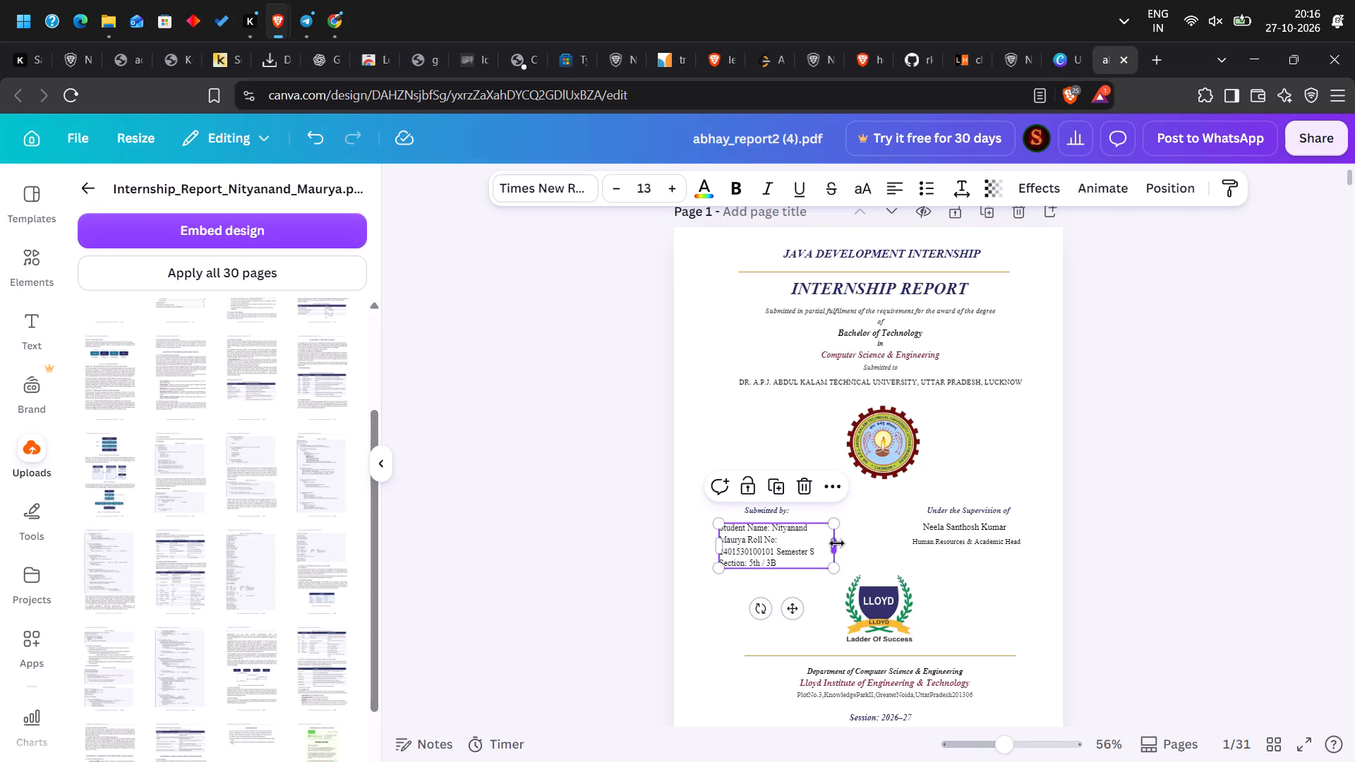
{"action": "left_click_drag", "start_coordinate": [837, 543], "coordinate": [848, 543]}
{"action": "left_click", "coordinate": [1292, 496]}
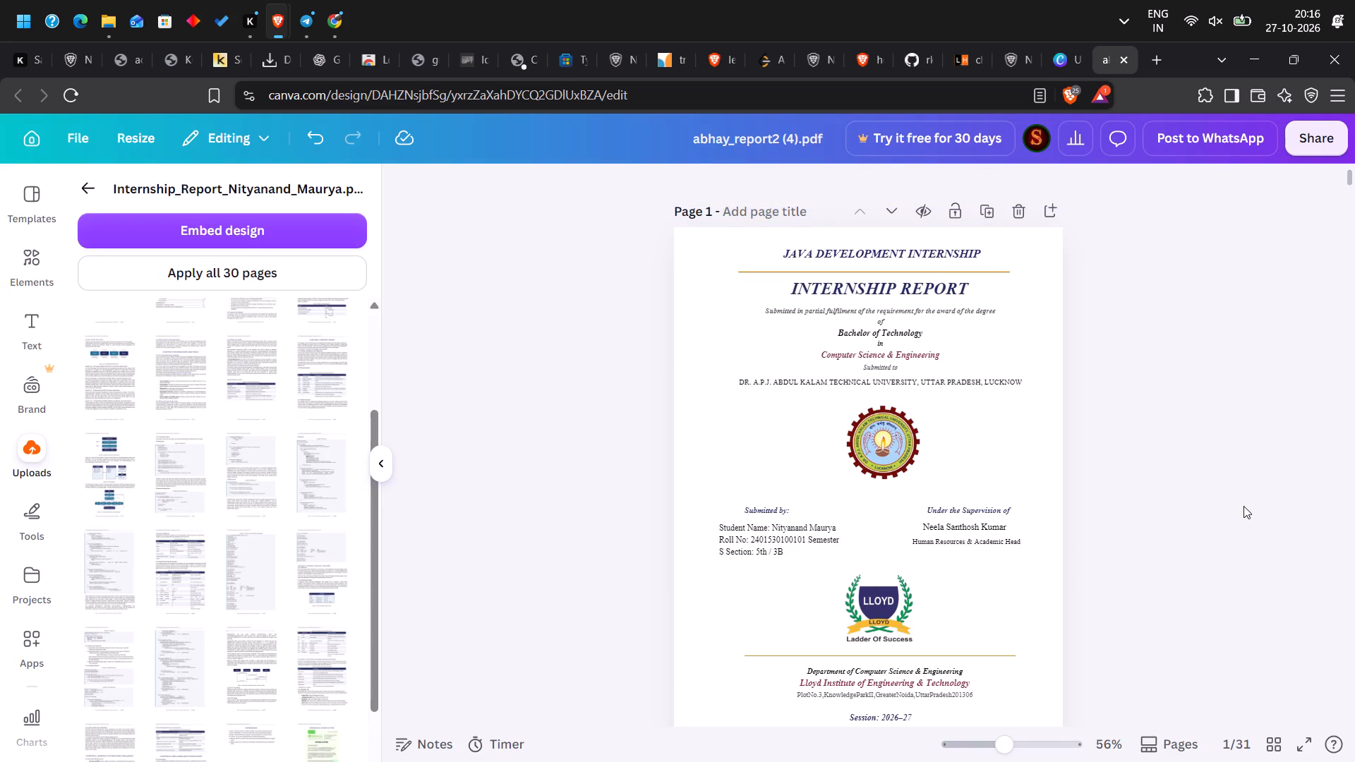
Review the cover page's layout again from the title down to the session line.
{"action": "scroll", "coordinate": [942, 562], "scroll_direction": "down", "scroll_amount": 2}
{"action": "scroll", "coordinate": [942, 562], "scroll_direction": "up", "scroll_amount": 2}
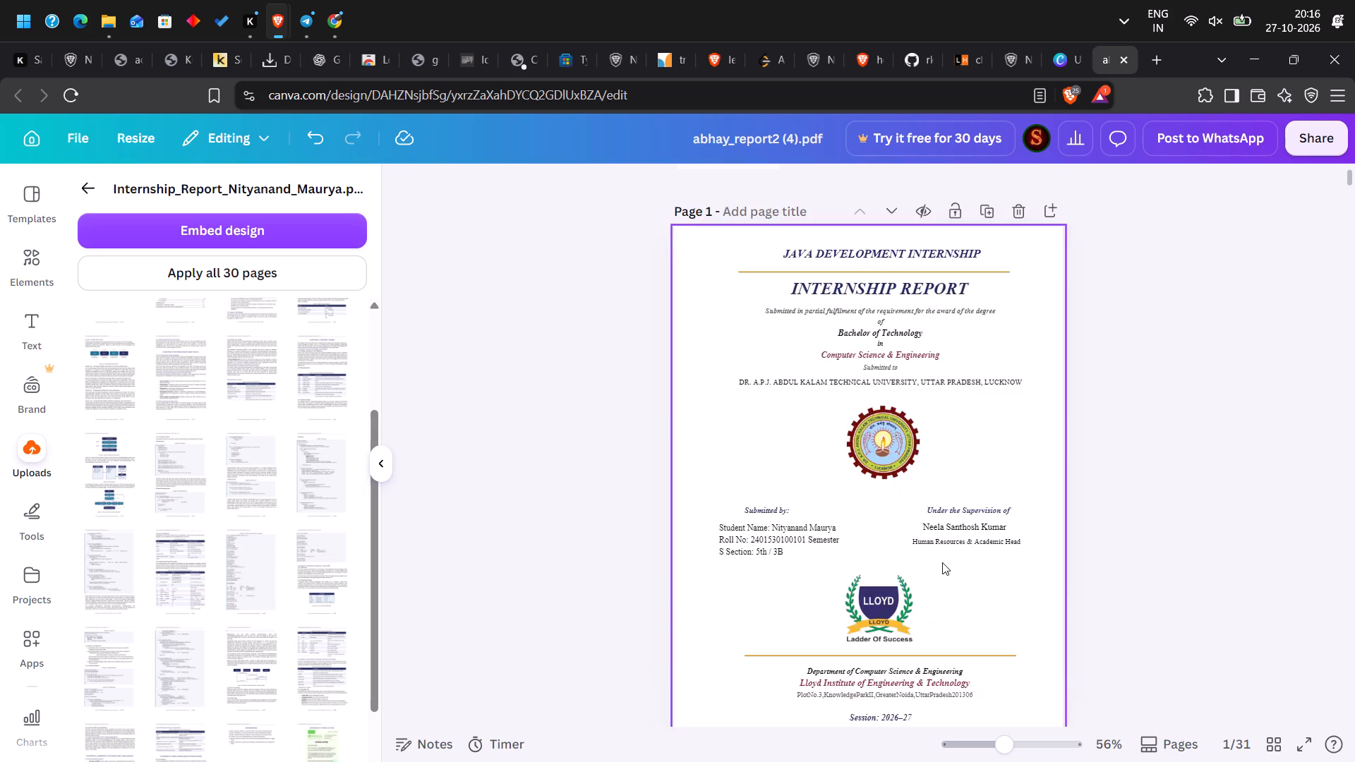
{"action": "scroll", "coordinate": [942, 562], "scroll_direction": "down", "scroll_amount": 2}
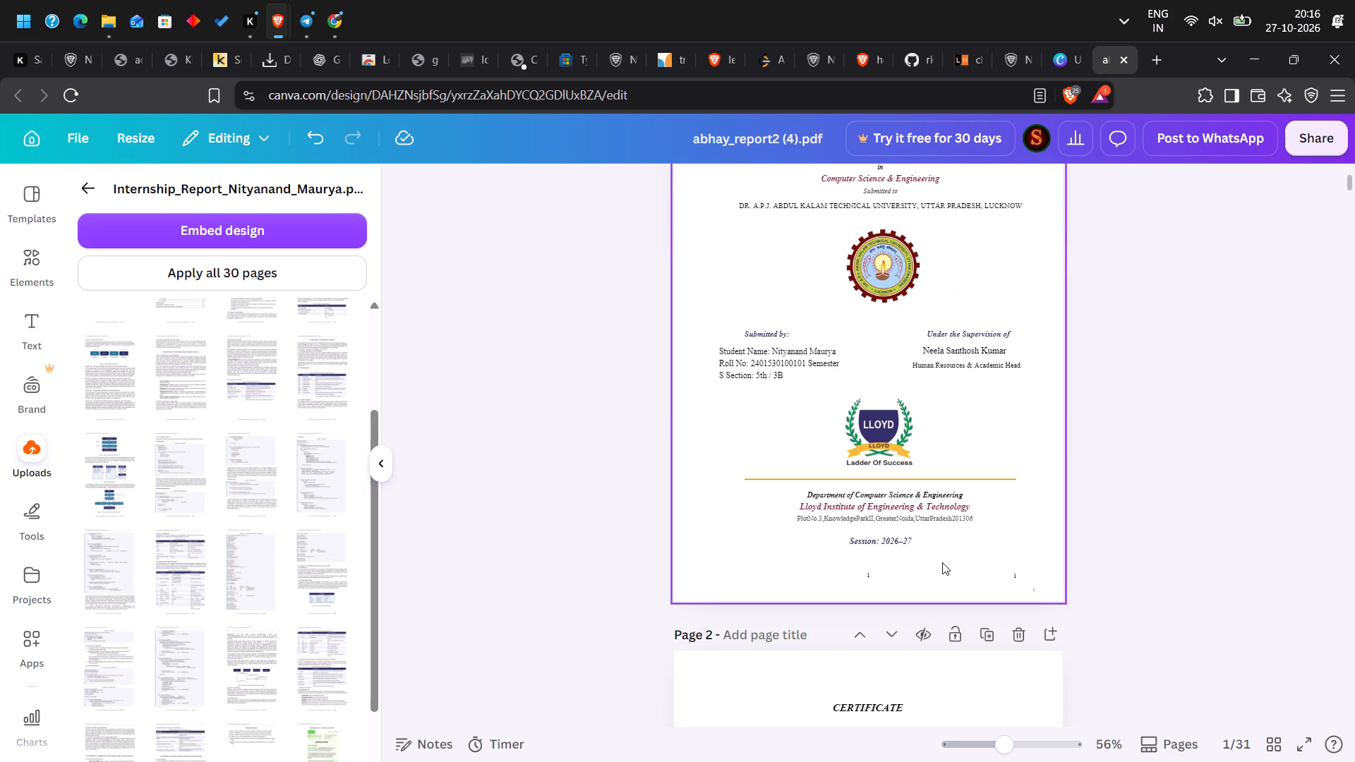